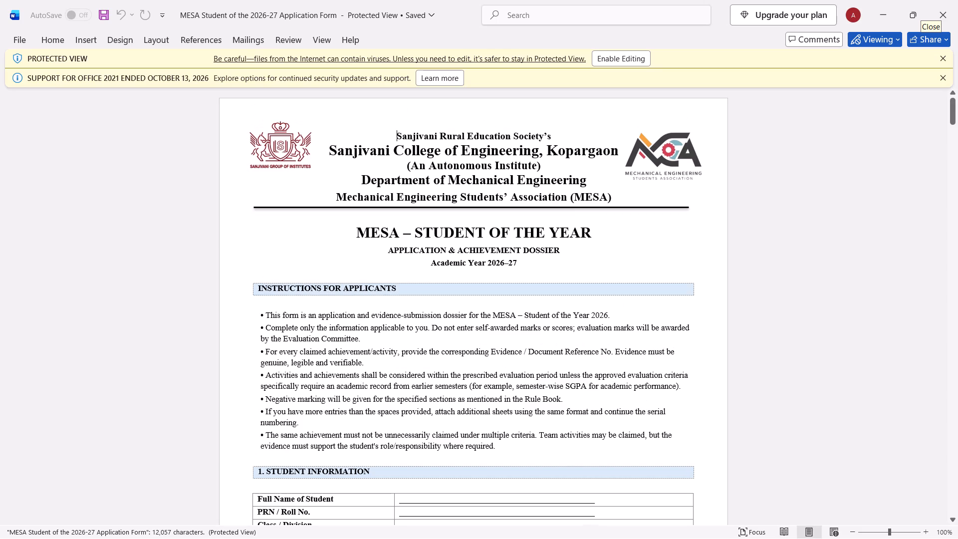
Look through the MESA Student of the Year application form, from the applicant instructions to the Academic Participation section.
scroll(448, 301, down, 2)
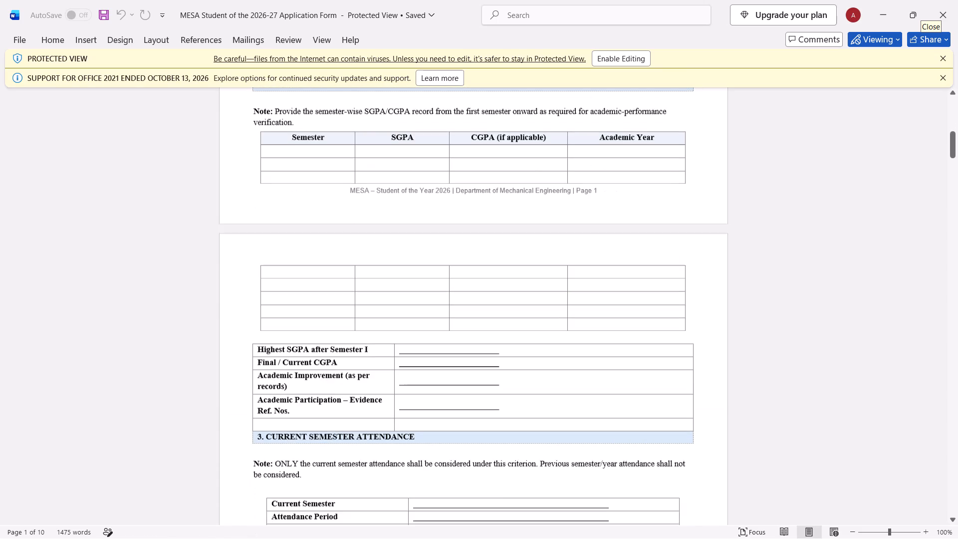
scroll(448, 301, down, 4)
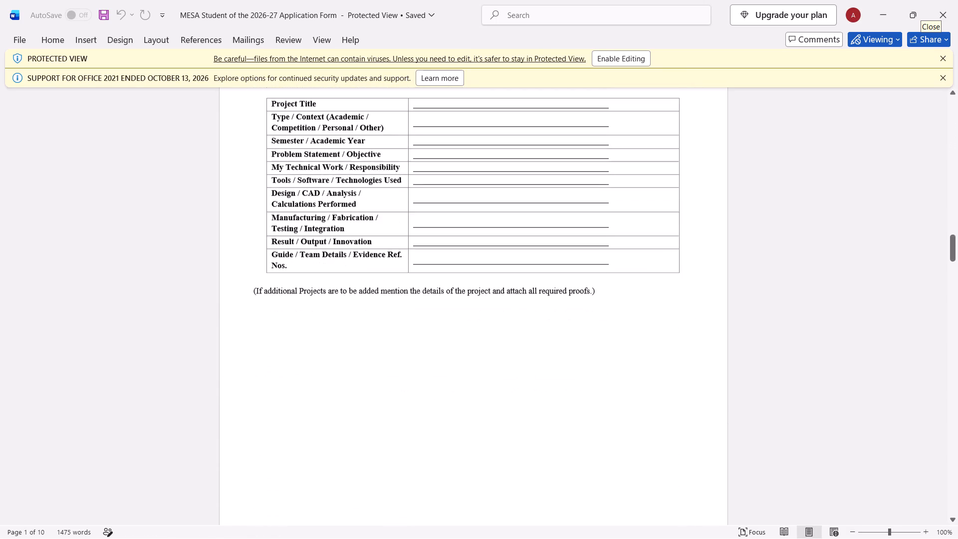
scroll(448, 301, down, 6)
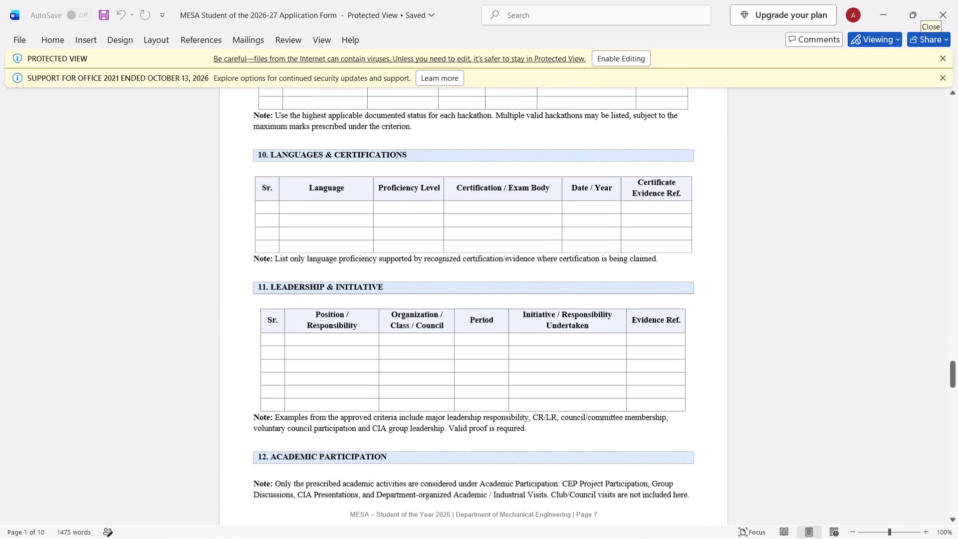
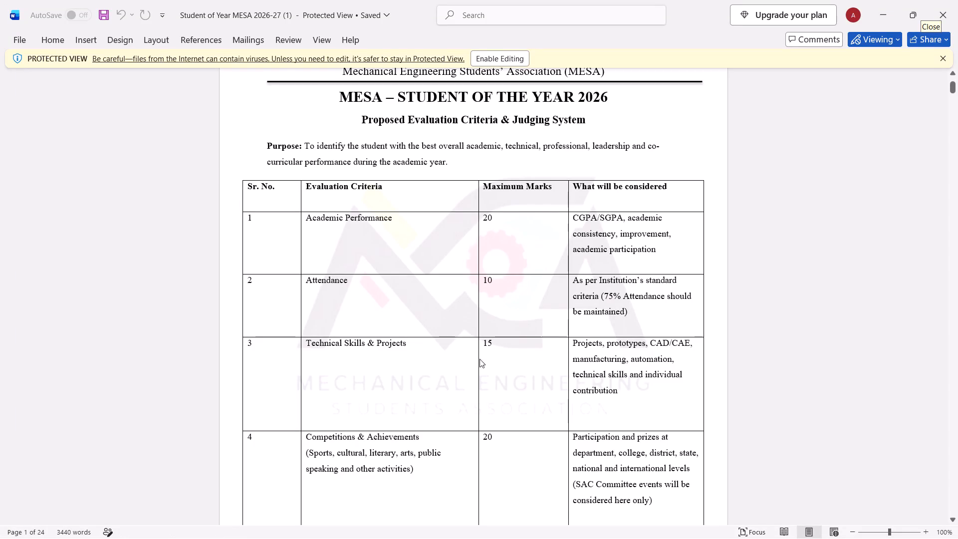
Read through the evaluation criteria table of the MESA Student of the Year document, from Academic Performance to Languages.
scroll(503, 351, down, 1)
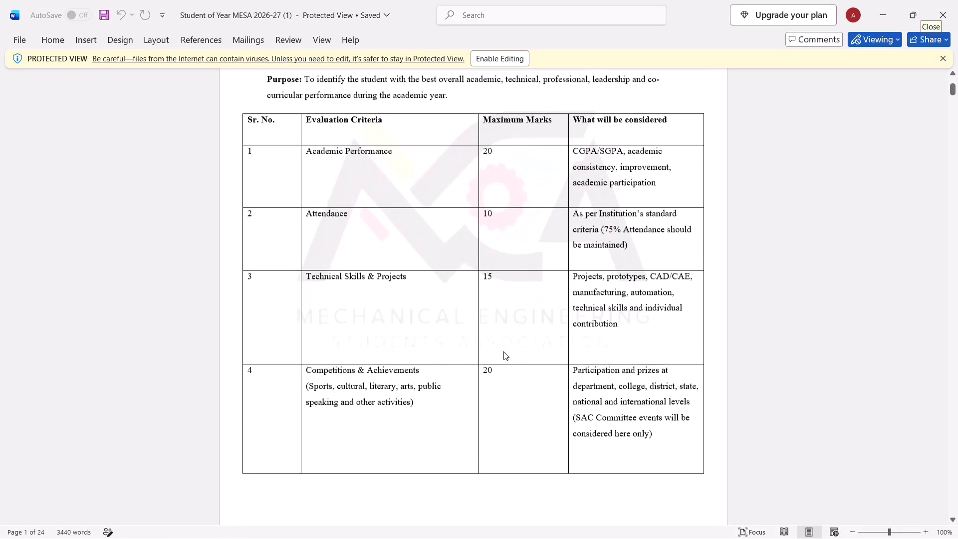
scroll(503, 351, down, 1)
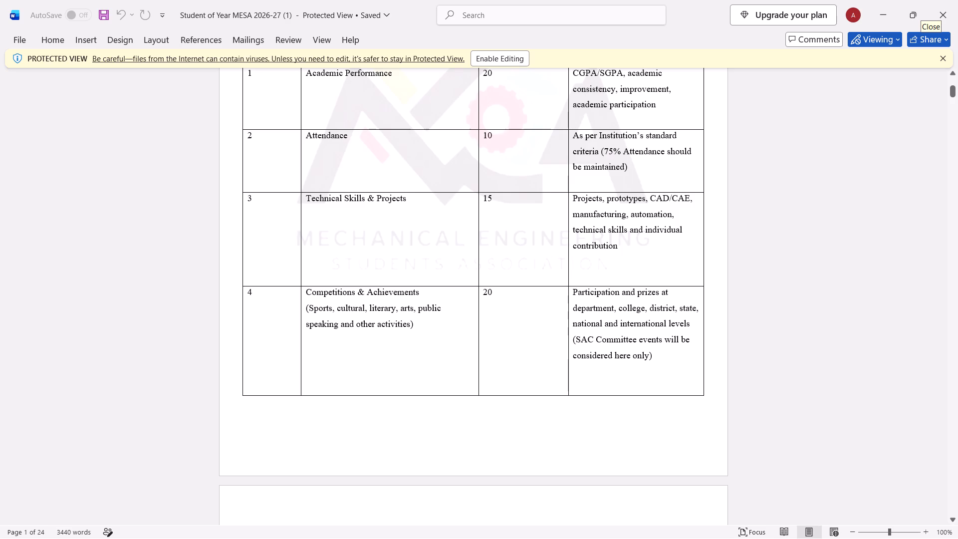
scroll(475, 336, down, 1)
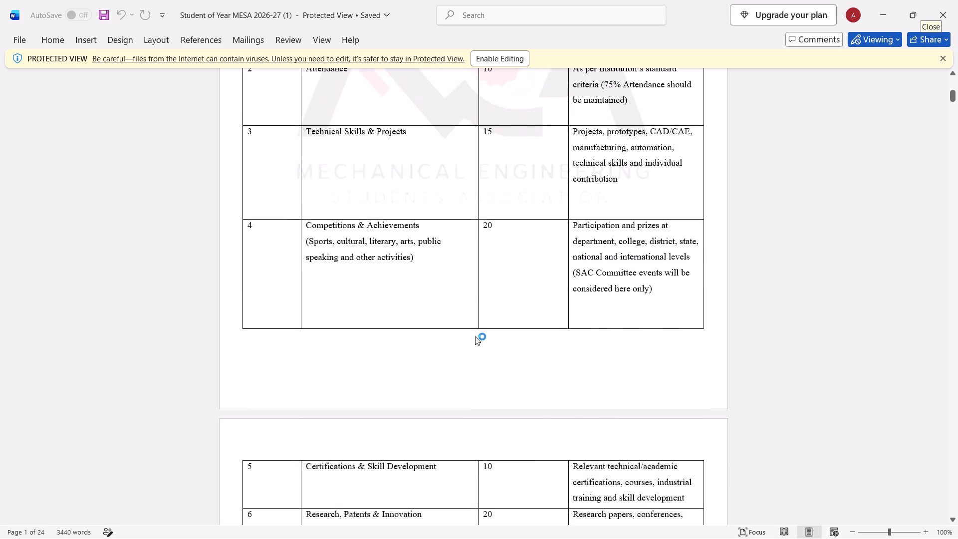
scroll(475, 336, down, 1)
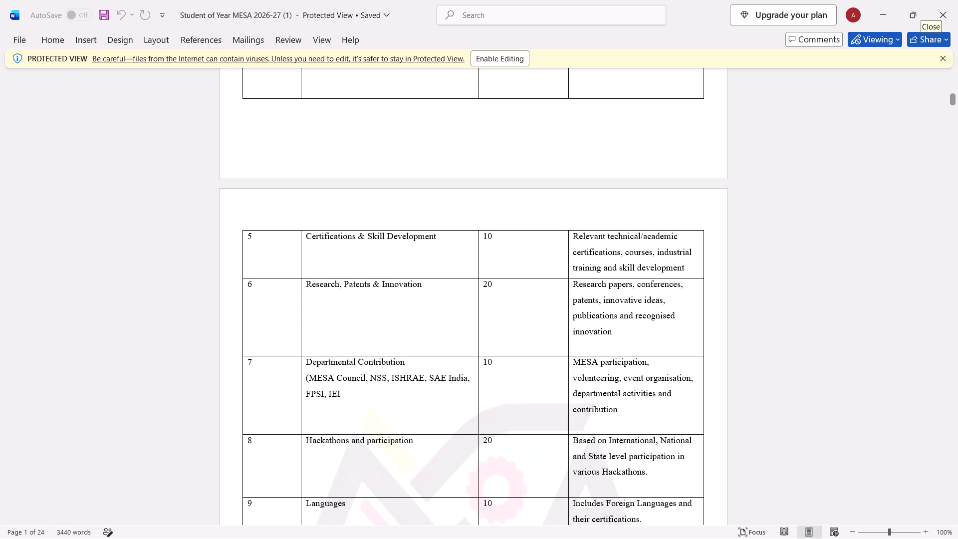
Read through the evaluation criteria table, from Certifications & Skill Development to Mentor's Feedback, with the marks and descriptions.
scroll(412, 298, down, 1)
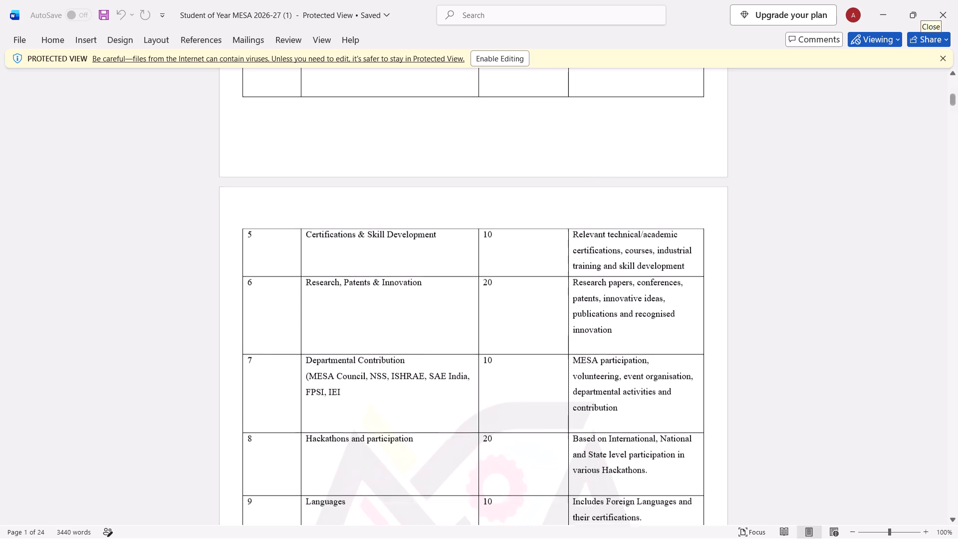
scroll(412, 298, down, 1)
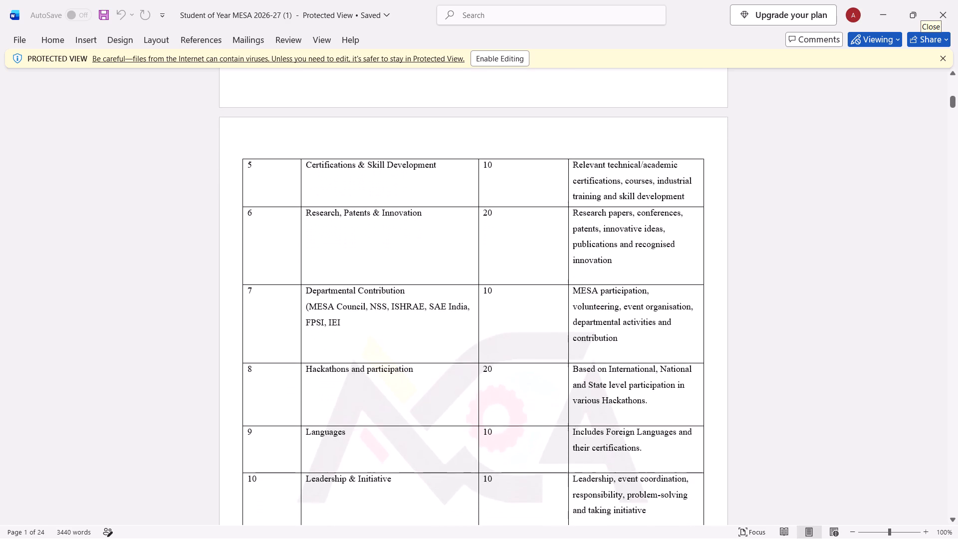
scroll(412, 298, down, 1)
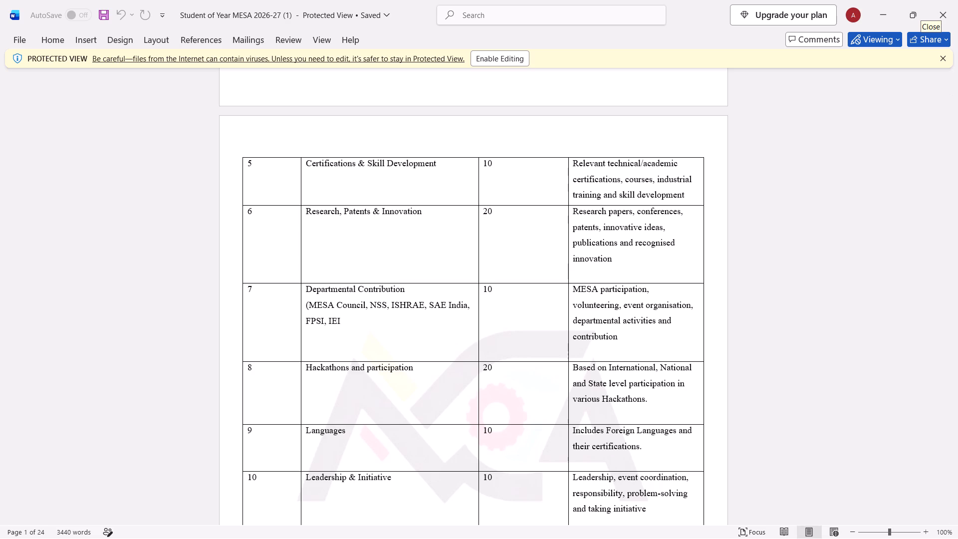
scroll(367, 325, down, 1)
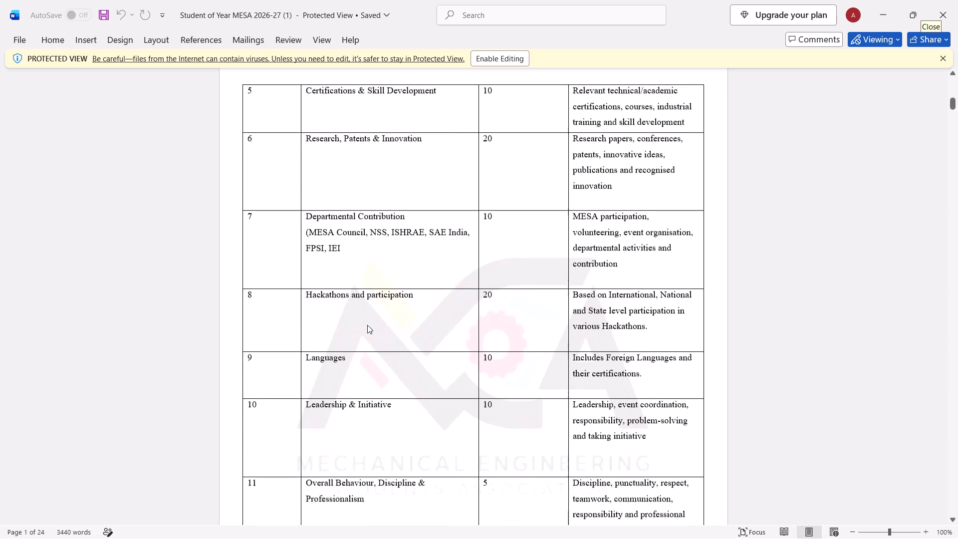
scroll(367, 325, down, 1)
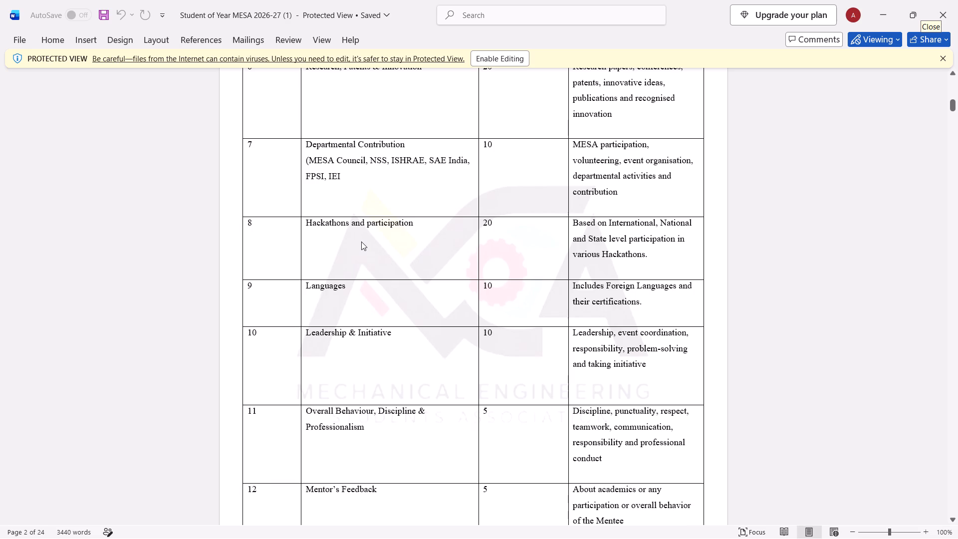
scroll(360, 241, down, 1)
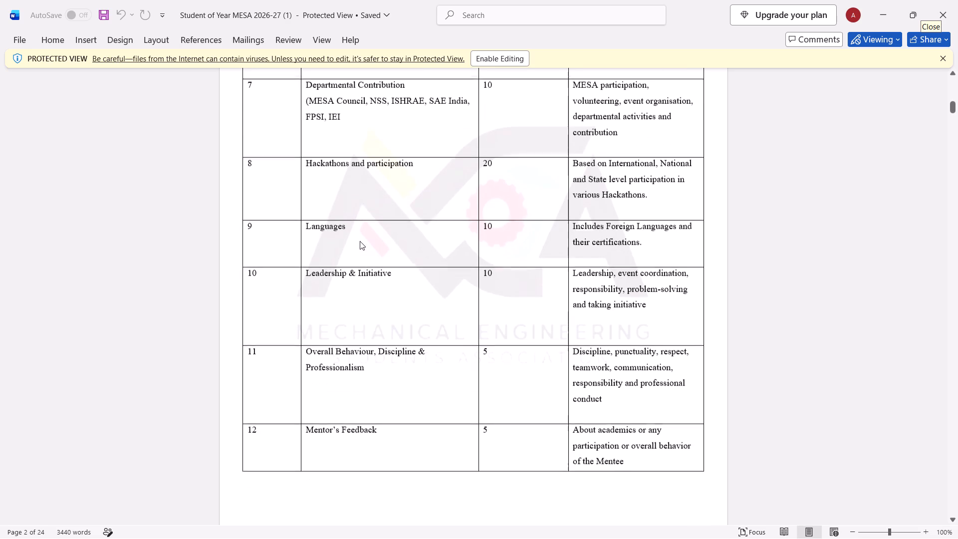
scroll(360, 241, down, 1)
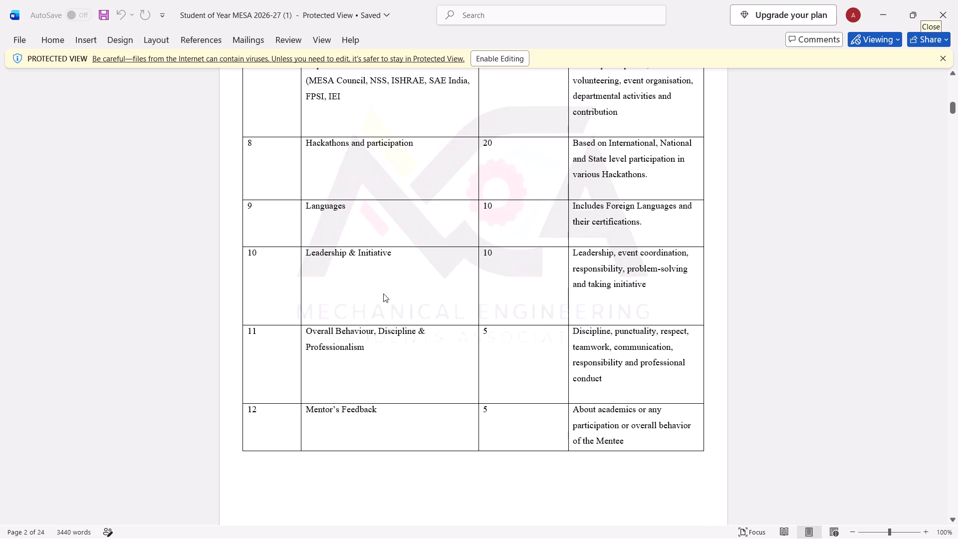
click(369, 249)
click(393, 255)
scroll(393, 255, up, 1)
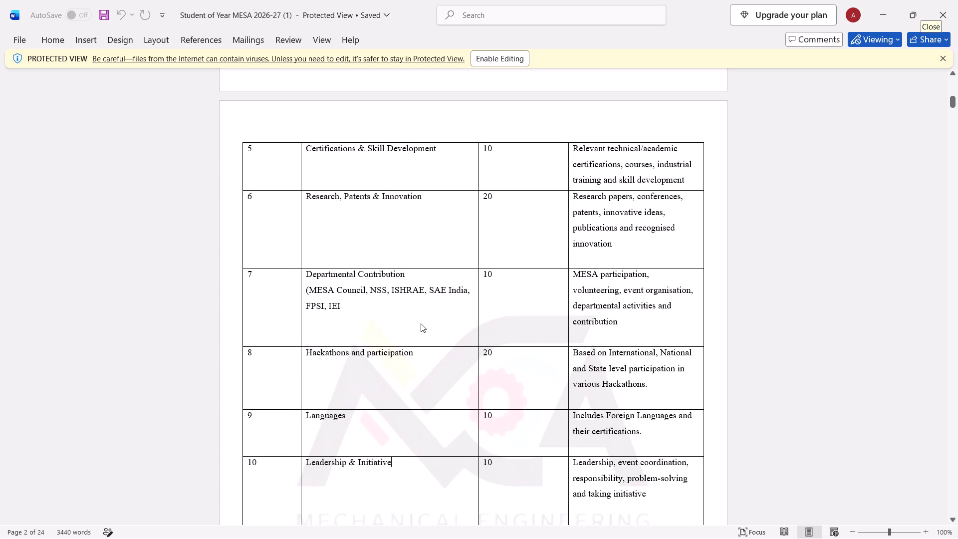
scroll(421, 323, down, 1)
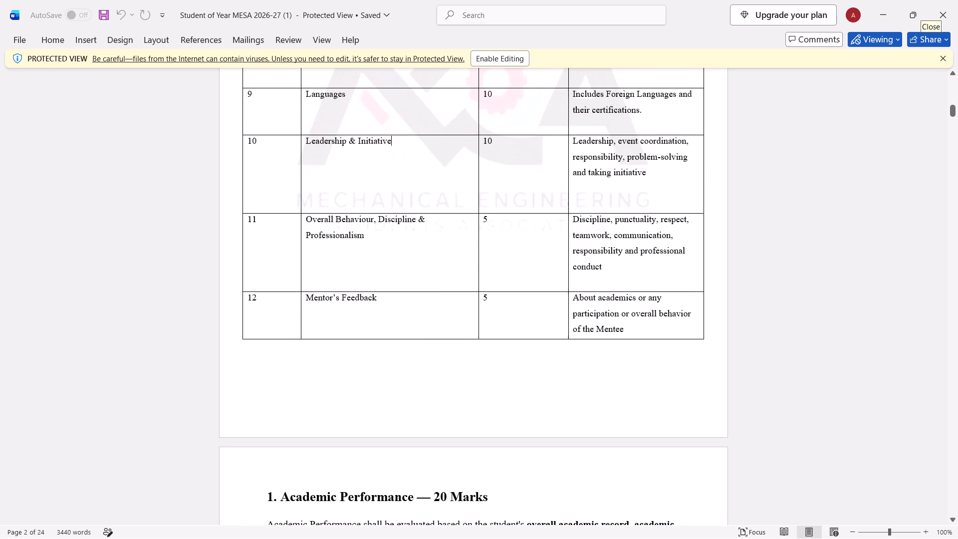
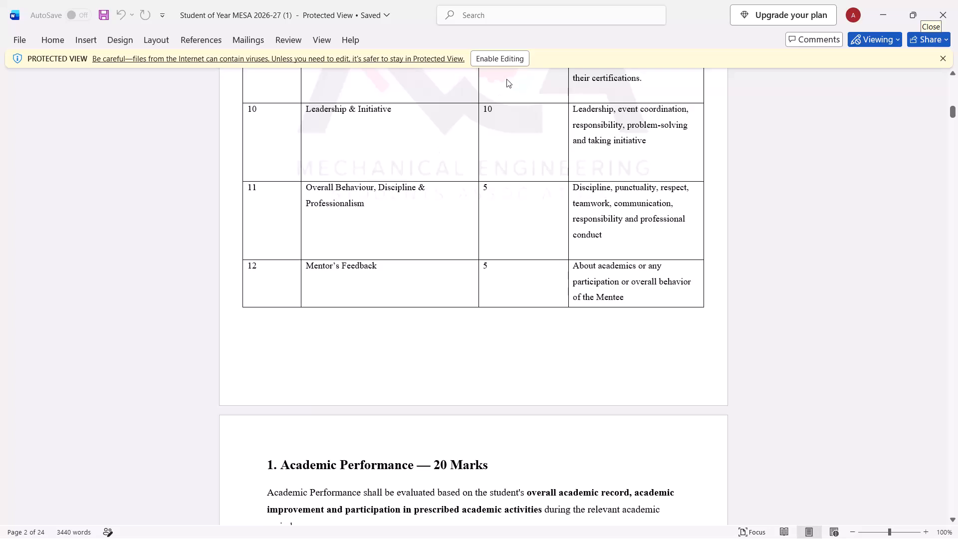
Read the Academic Performance section, covering the CGPA / SGPA marks table, the performance consistency note and the Academic Improvement criteria.
scroll(479, 318, down, 1)
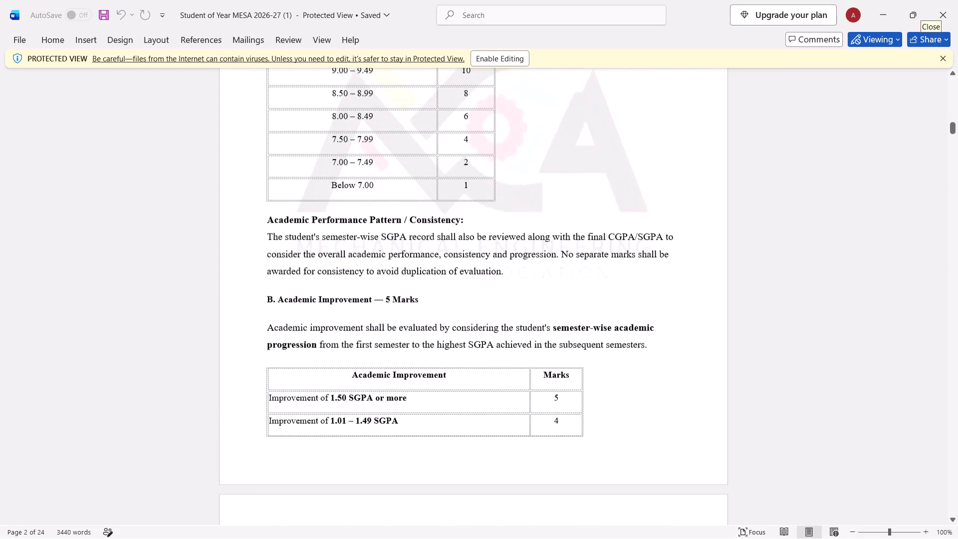
scroll(479, 318, down, 1)
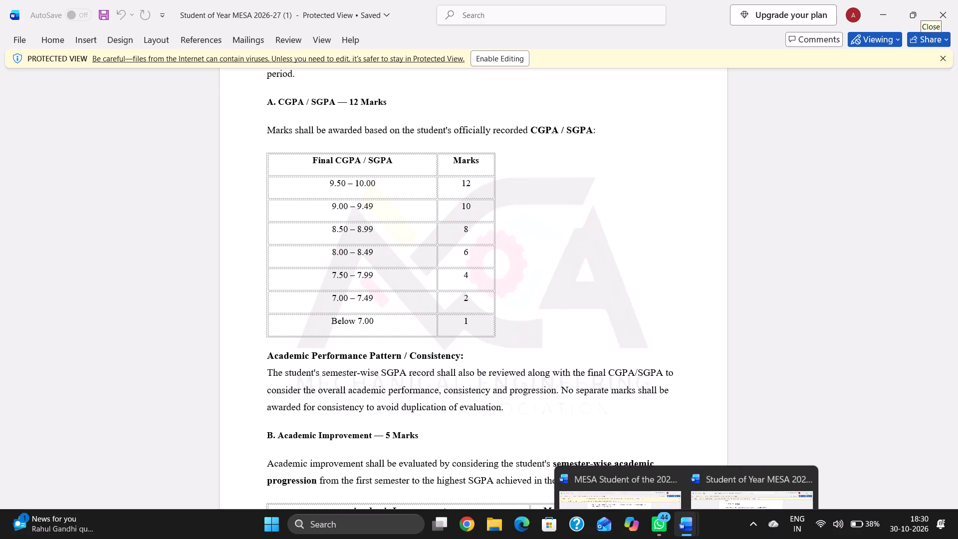
Show the hidden system tray icons.
click(750, 527)
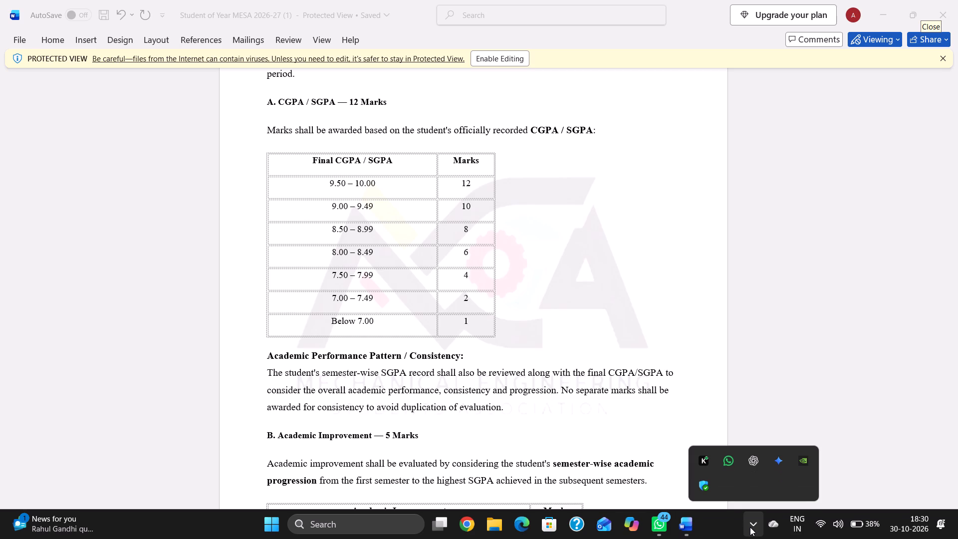
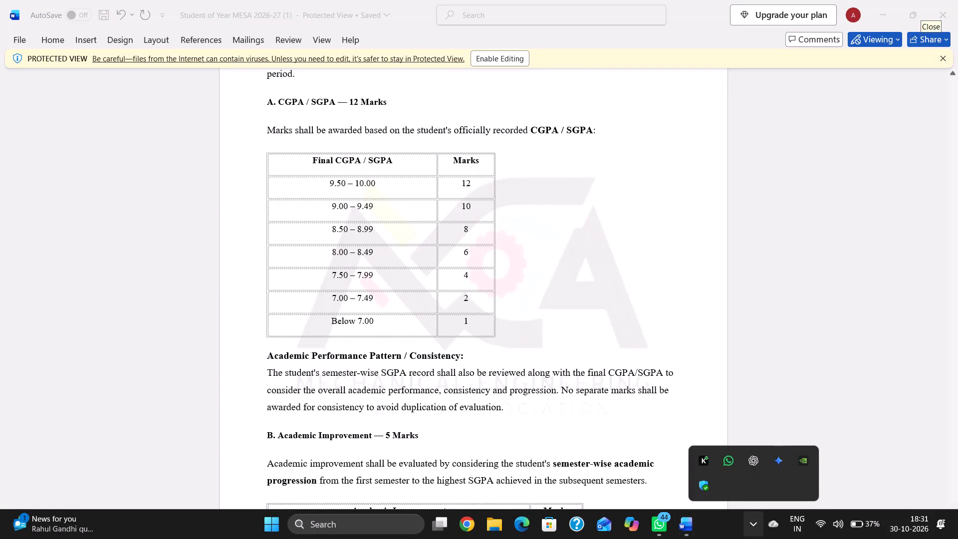
Read the Academic Improvement marks table with its note and example, the Academic Participation criteria and the Total Academic Performance table.
click(800, 320)
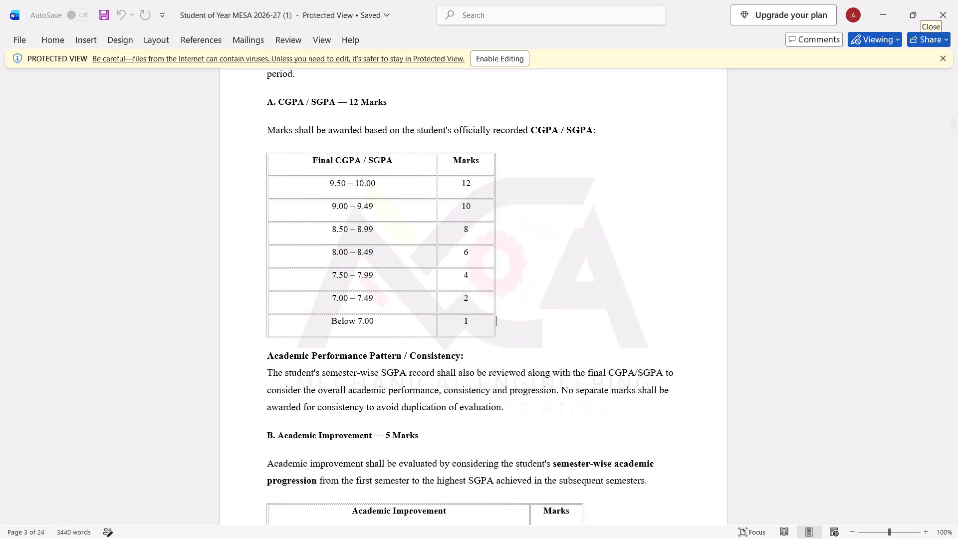
scroll(579, 442, down, 1)
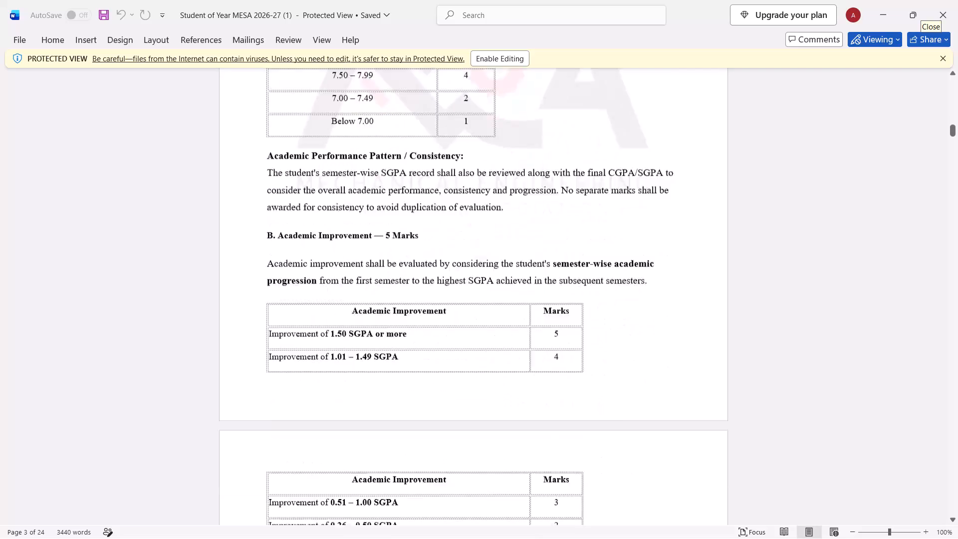
scroll(579, 442, down, 2)
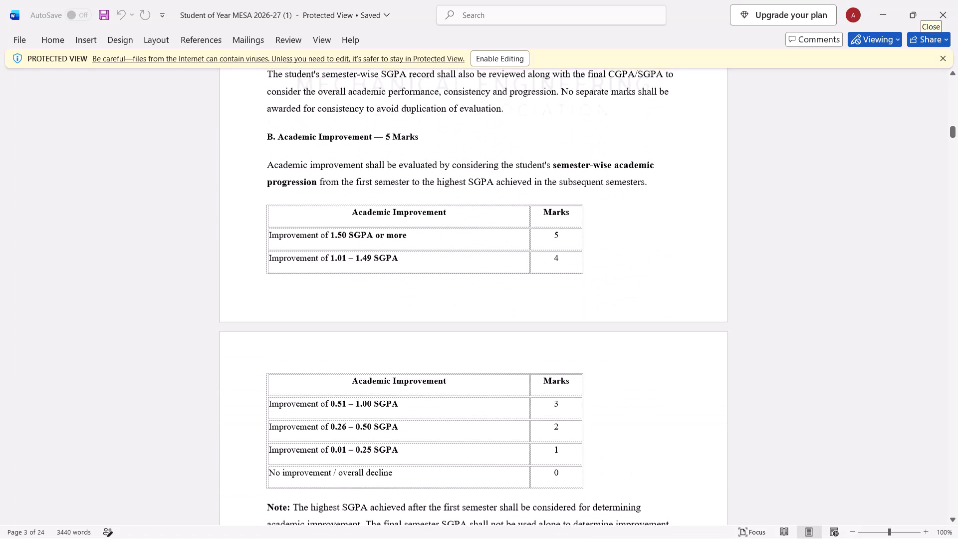
scroll(579, 442, down, 2)
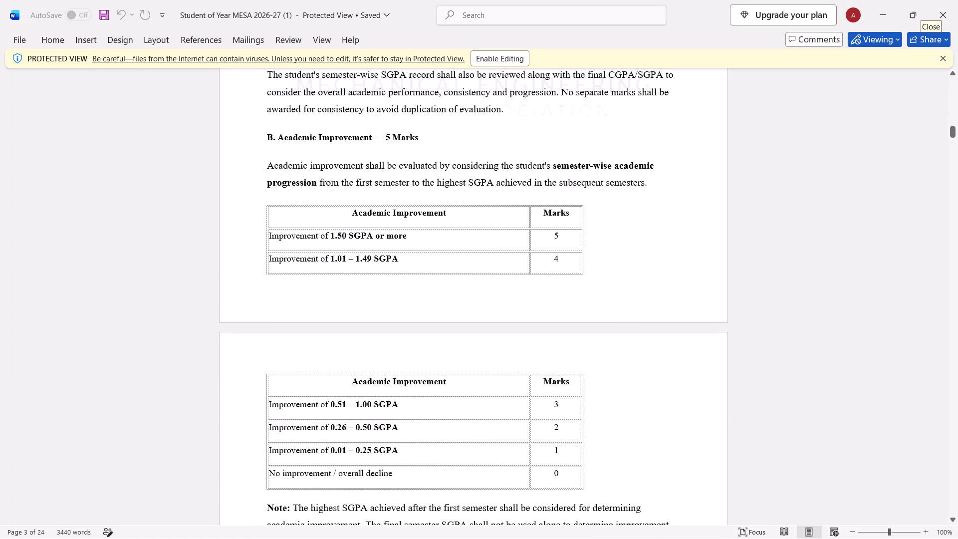
scroll(451, 271, down, 1)
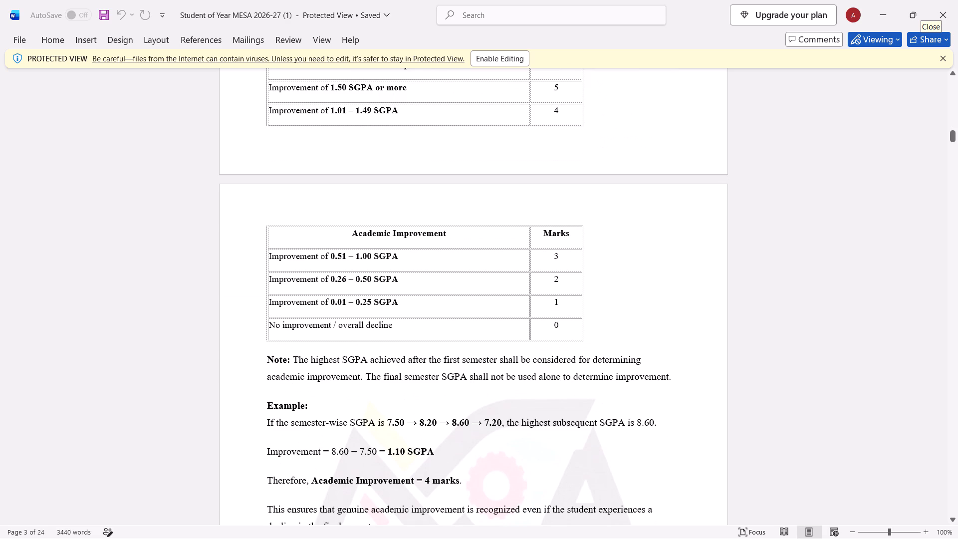
scroll(451, 271, down, 1)
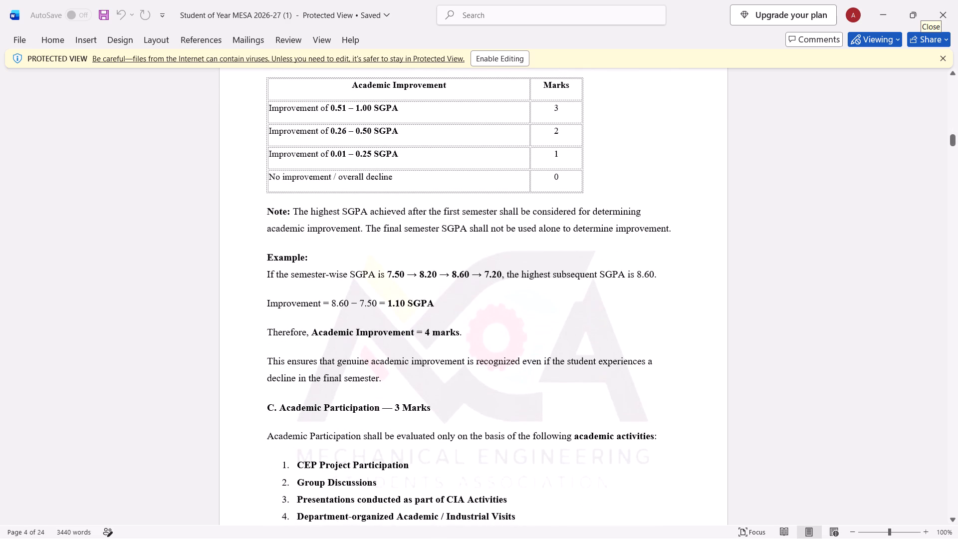
scroll(451, 271, down, 2)
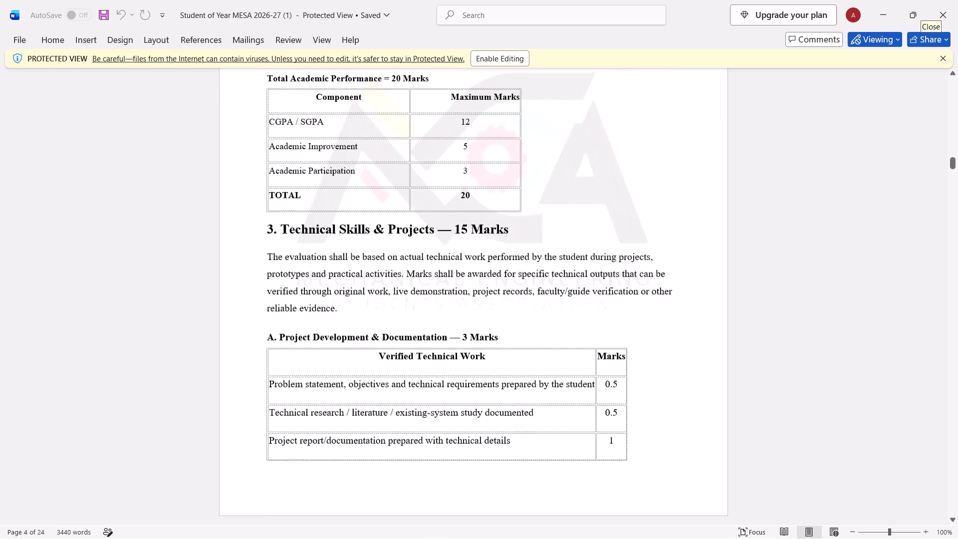
Read the Technical Skills & Projects section, covering project documentation, CAD and engineering analysis, manufacturing work and automation marks.
scroll(451, 271, down, 2)
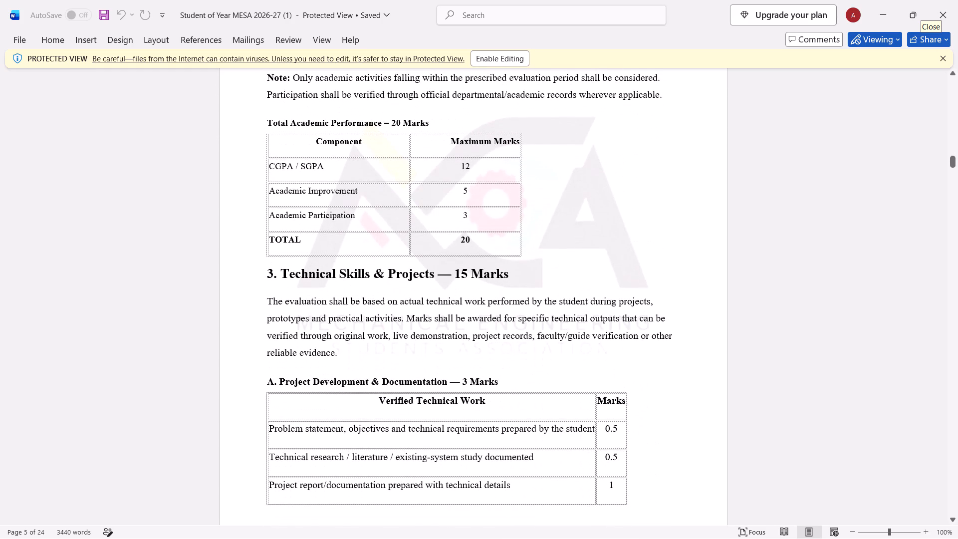
scroll(451, 271, down, 2)
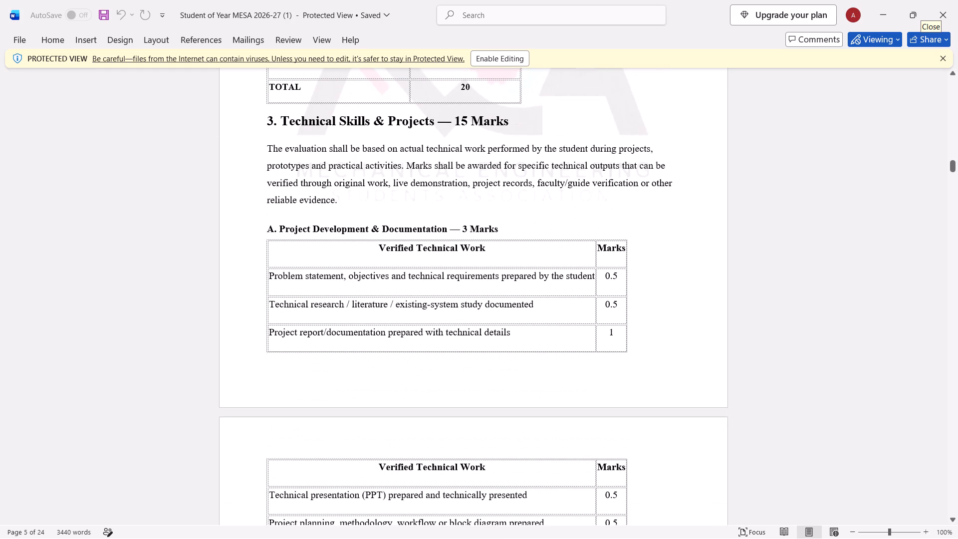
scroll(457, 258, down, 1)
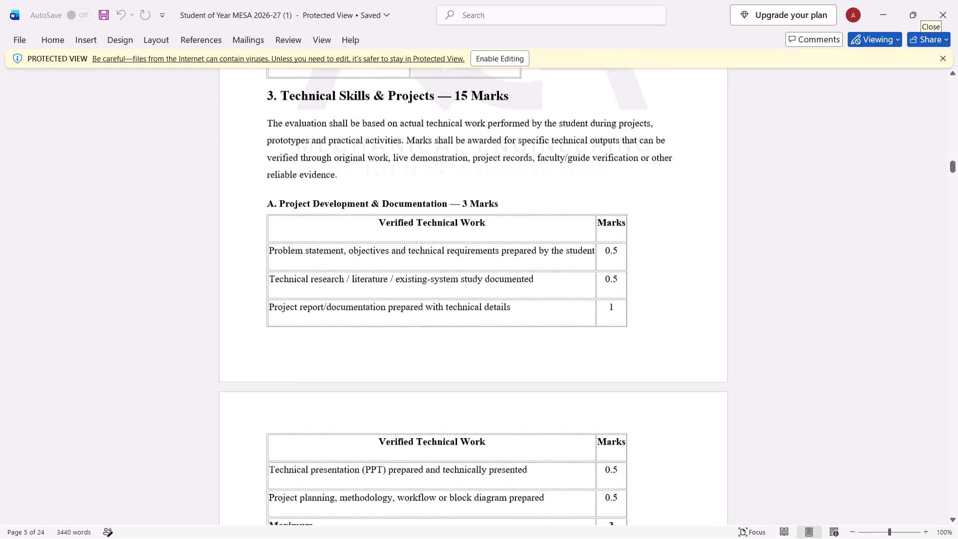
scroll(457, 258, down, 3)
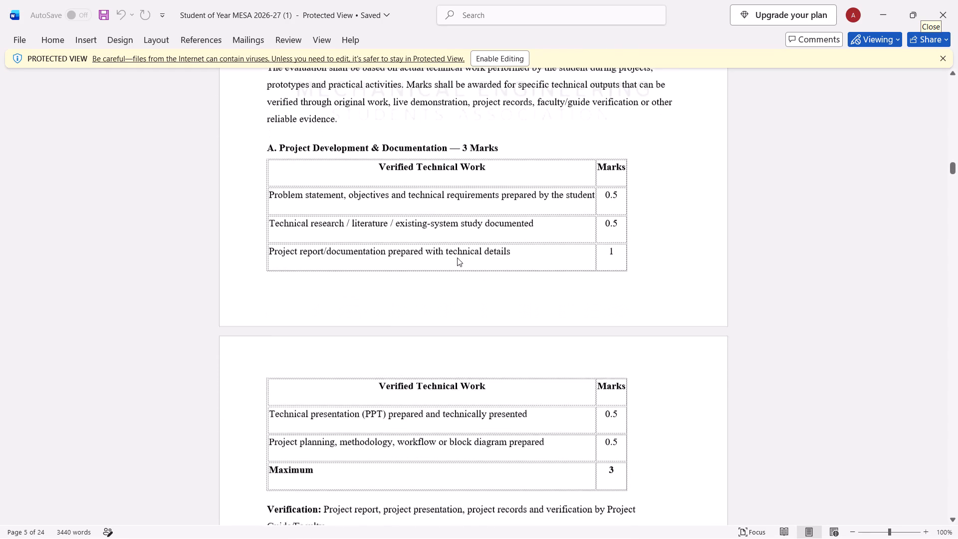
scroll(457, 258, down, 2)
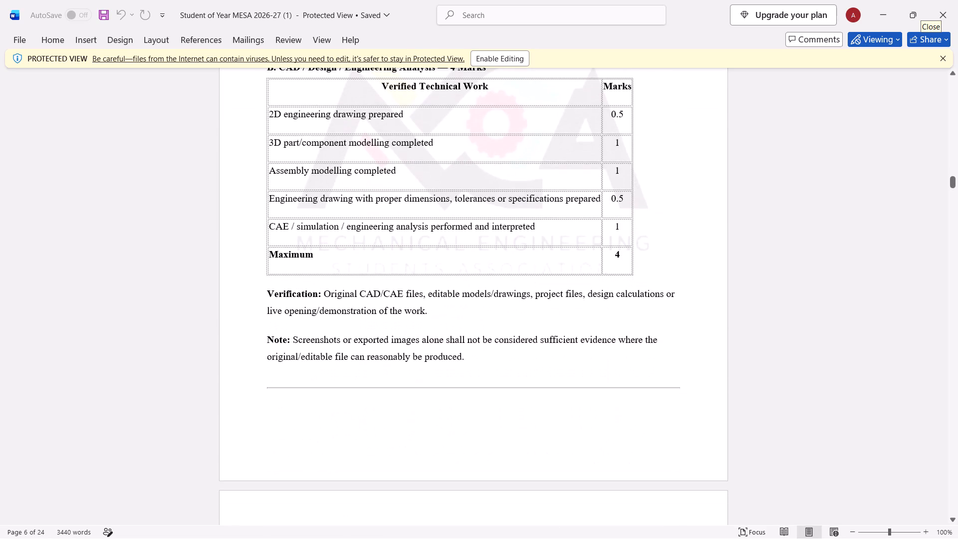
scroll(457, 258, down, 3)
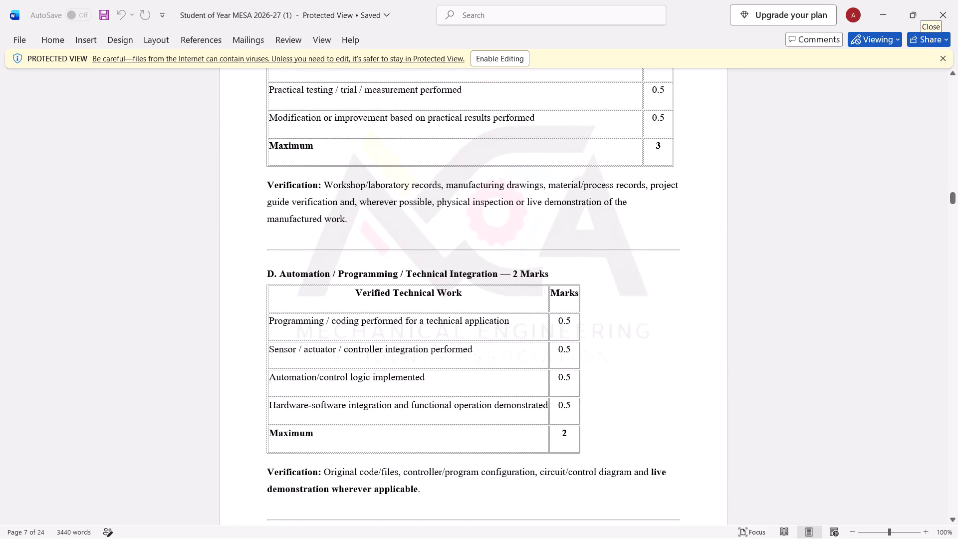
scroll(457, 258, down, 3)
scroll(457, 258, up, 1)
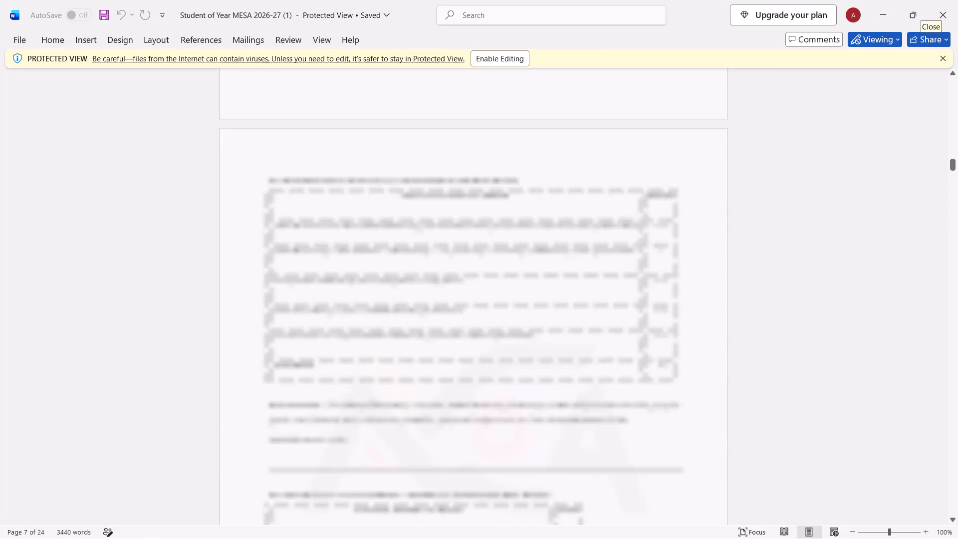
scroll(457, 258, up, 1)
scroll(457, 258, down, 3)
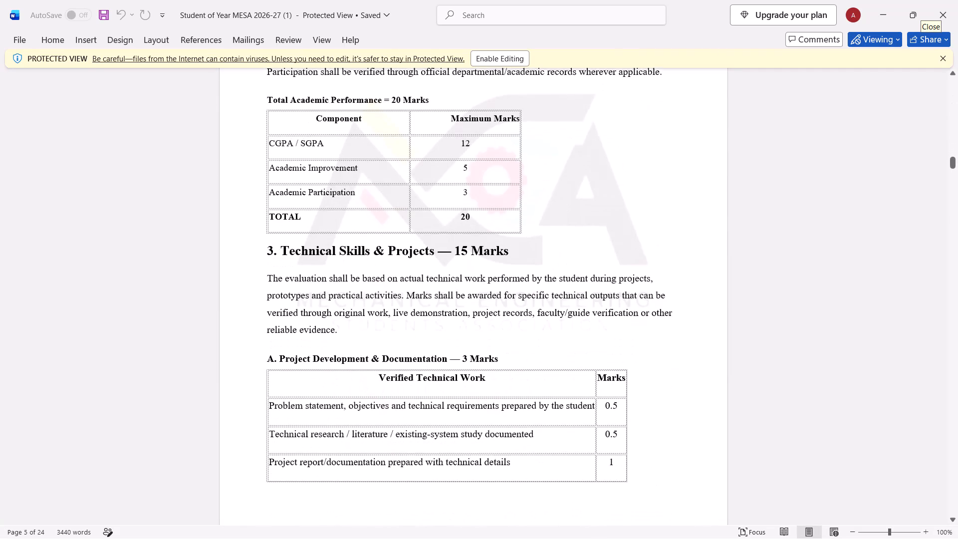
scroll(458, 255, down, 2)
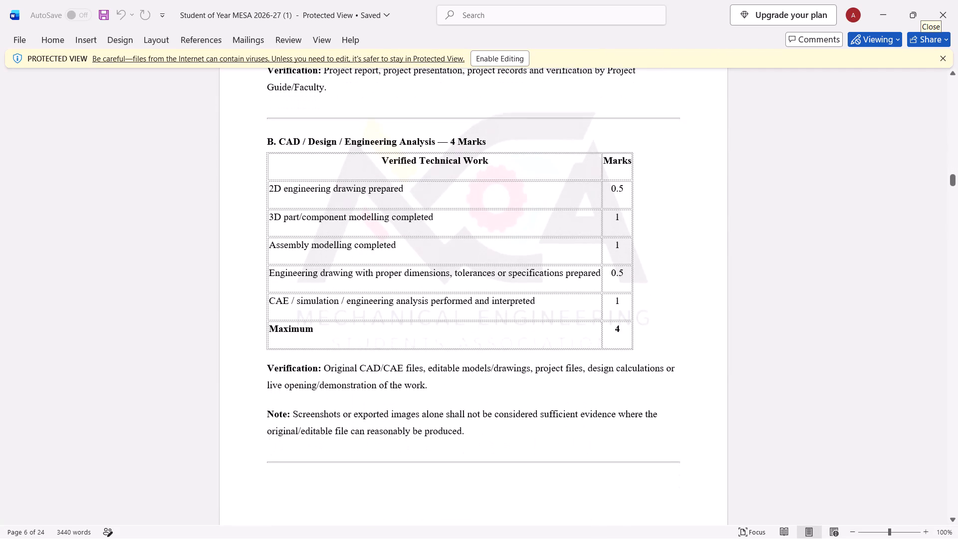
Switch to the MESA Student of the 2026-27 Application Form and enable editing on it.
click(886, 10)
scroll(422, 191, up, 20)
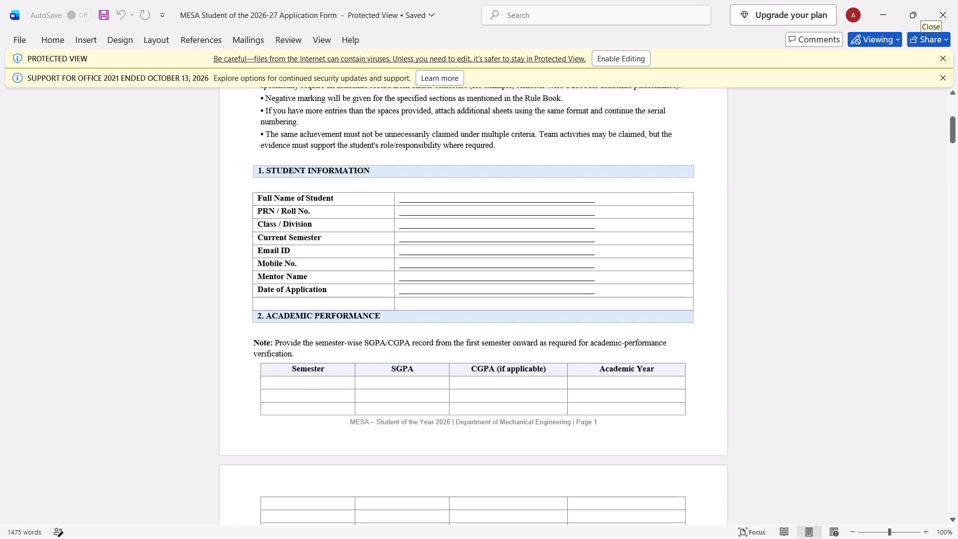
scroll(422, 191, up, 8)
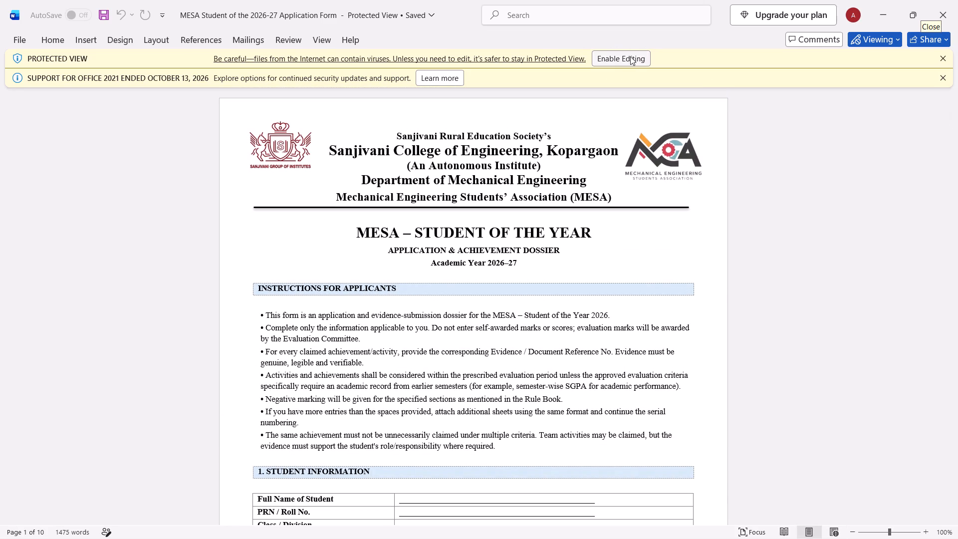
click(629, 55)
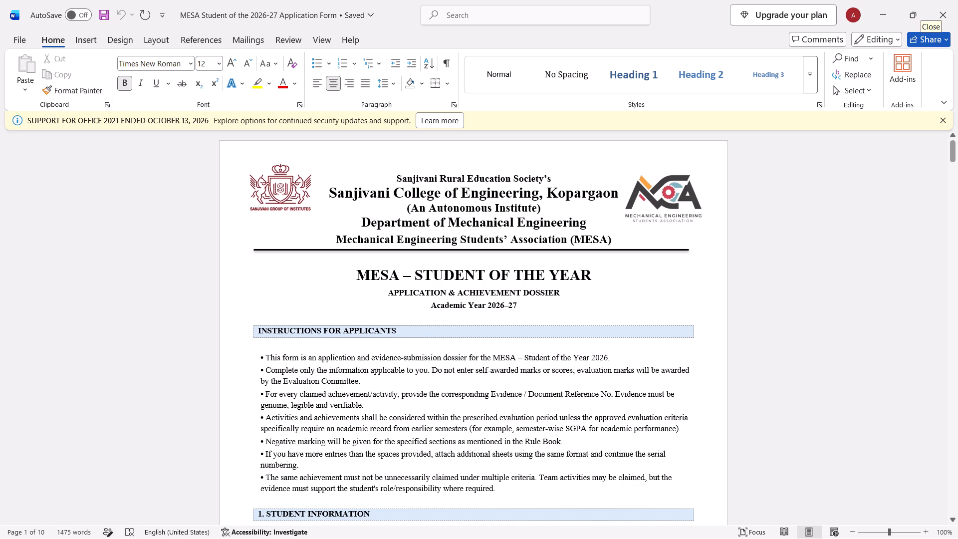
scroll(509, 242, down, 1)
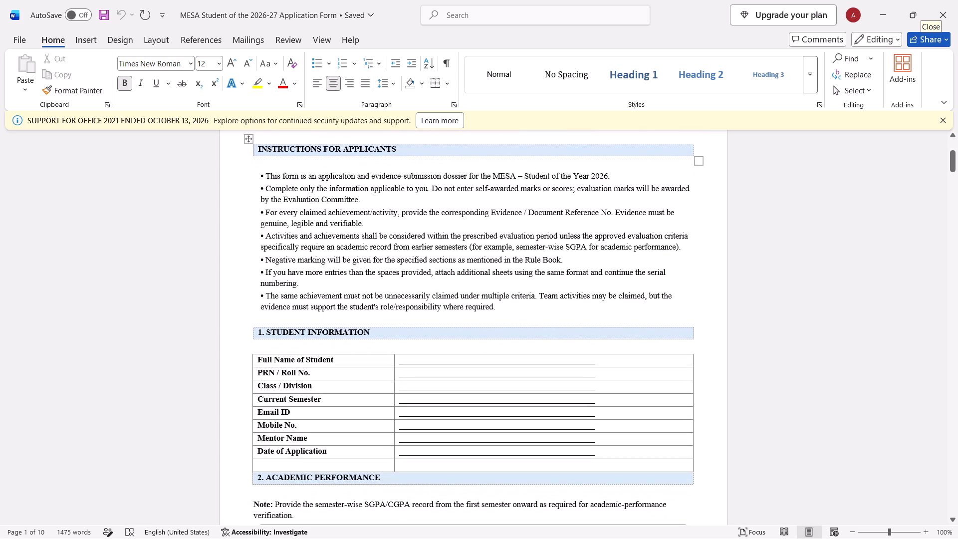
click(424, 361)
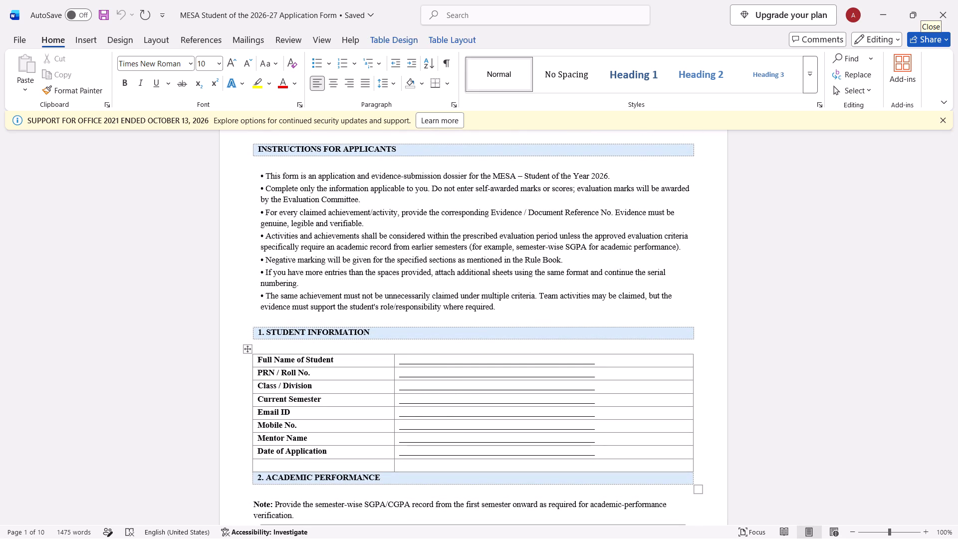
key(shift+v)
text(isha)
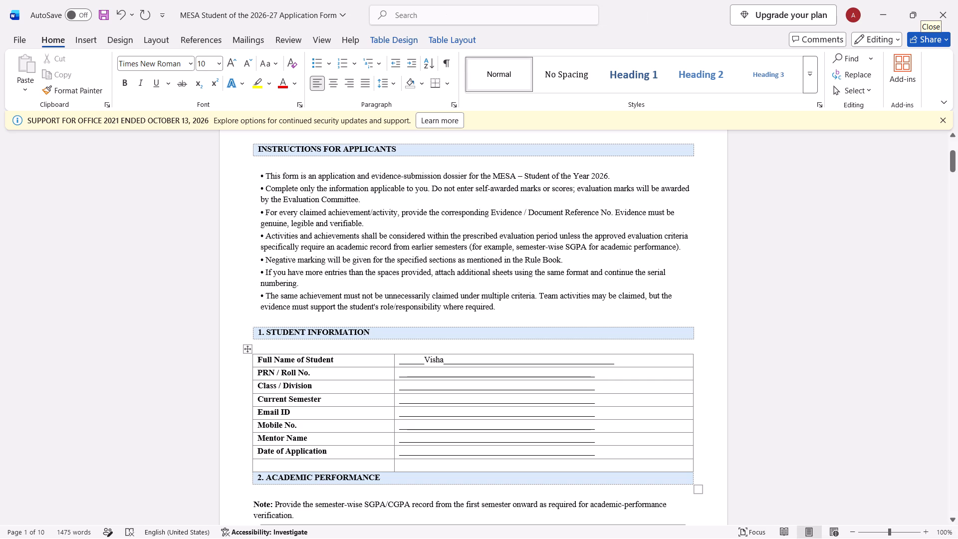
Clear the placeholder line and the stray text from the Full Name of Student field in the Student Information table.
click(619, 361)
key(BackSpace)
key(BackSpace)
key(BackSpace)
key(BackSpace)
key(BackSpace)
key(BackSpace)
key(BackSpace)
key(BackSpace)
key(BackSpace)
key(BackSpace)
key(BackSpace)
key(BackSpace)
key(BackSpace)
key(BackSpace)
key(BackSpace)
key(BackSpace)
key(BackSpace)
key(BackSpace)
key(BackSpace)
key(BackSpace)
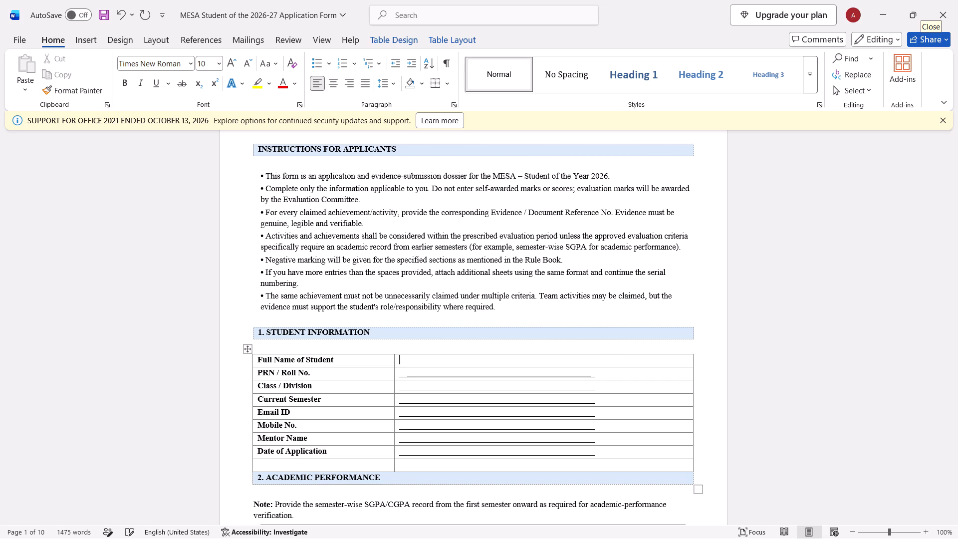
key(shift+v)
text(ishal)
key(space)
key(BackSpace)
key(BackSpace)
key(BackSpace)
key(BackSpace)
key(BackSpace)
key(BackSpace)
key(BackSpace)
Enter the applicant's full name in the Full Name of Student field.
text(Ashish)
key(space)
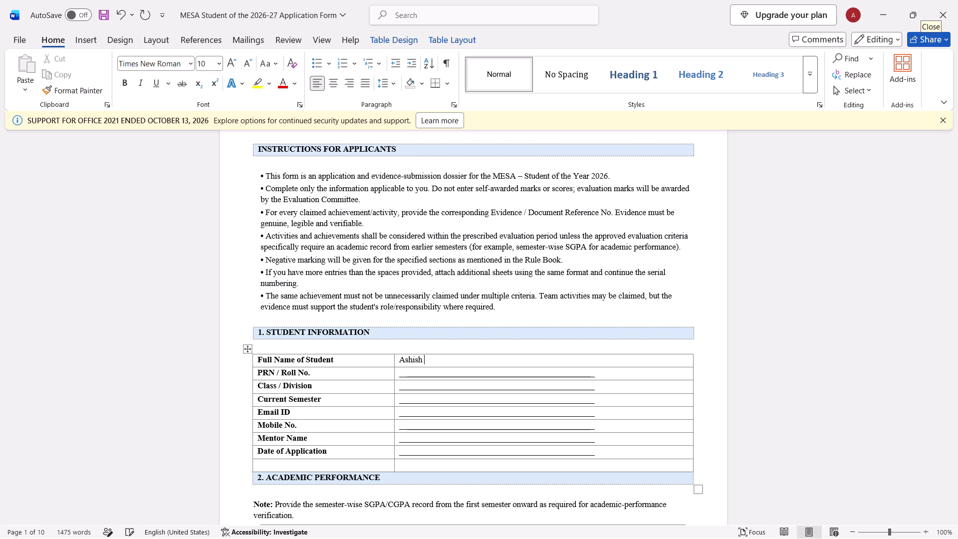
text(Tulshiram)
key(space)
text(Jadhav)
Replace the placeholder line in the PRN / Roll No. field with the applicant's PRN.
drag(607, 385, 599, 373)
click(599, 373)
key(BackSpace)
key(BackSpace)
key(BackSpace)
key(BackSpace)
key(BackSpace)
key(BackSpace)
key(BackSpace)
key(BackSpace)
key(BackSpace)
key(BackSpace)
key(BackSpace)
key(BackSpace)
key(BackSpace)
key(BackSpace)
key(BackSpace)
key(BackSpace)
key(BackSpace)
key(BackSpace)
key(BackSpace)
key(BackSpace)
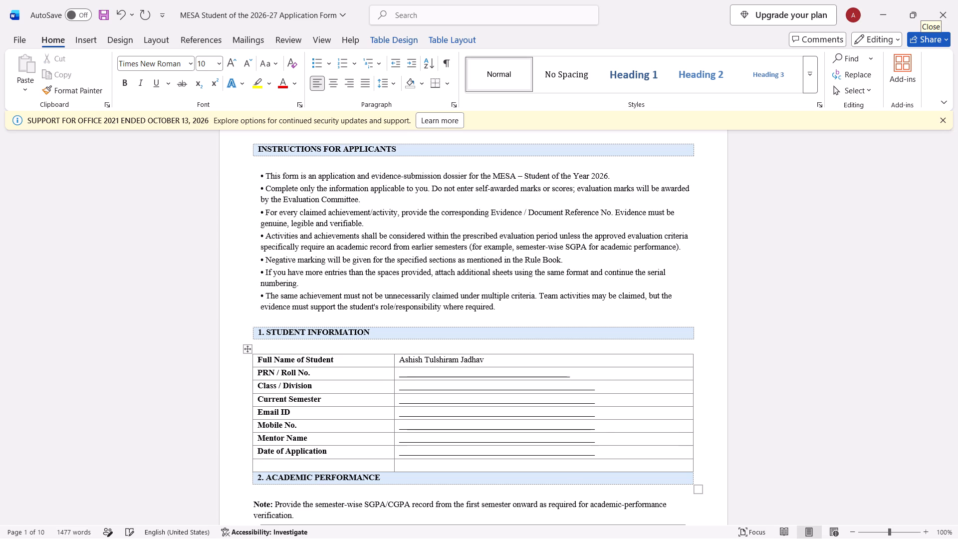
key(BackSpace)
key(BackSpace)
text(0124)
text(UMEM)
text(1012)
Replace the placeholder line in the Class / Division field of the Student Information table with TY/A.
click(619, 385)
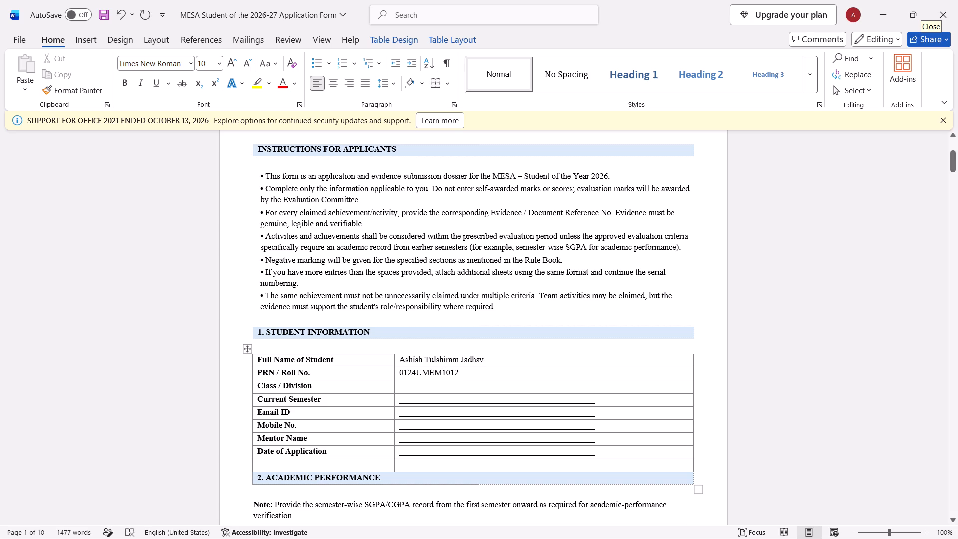
key(BackSpace)
key(BackSpace)
key(BackSpace)
key(BackSpace)
key(BackSpace)
key(BackSpace)
key(BackSpace)
key(BackSpace)
key(BackSpace)
key(BackSpace)
key(BackSpace)
key(BackSpace)
key(BackSpace)
key(BackSpace)
key(BackSpace)
key(BackSpace)
key(BackSpace)
key(BackSpace)
key(BackSpace)
key(BackSpace)
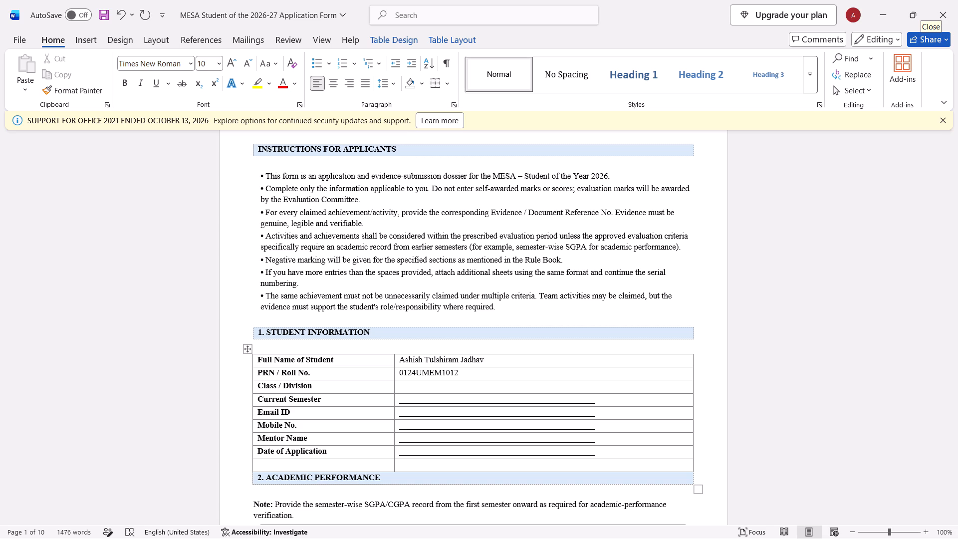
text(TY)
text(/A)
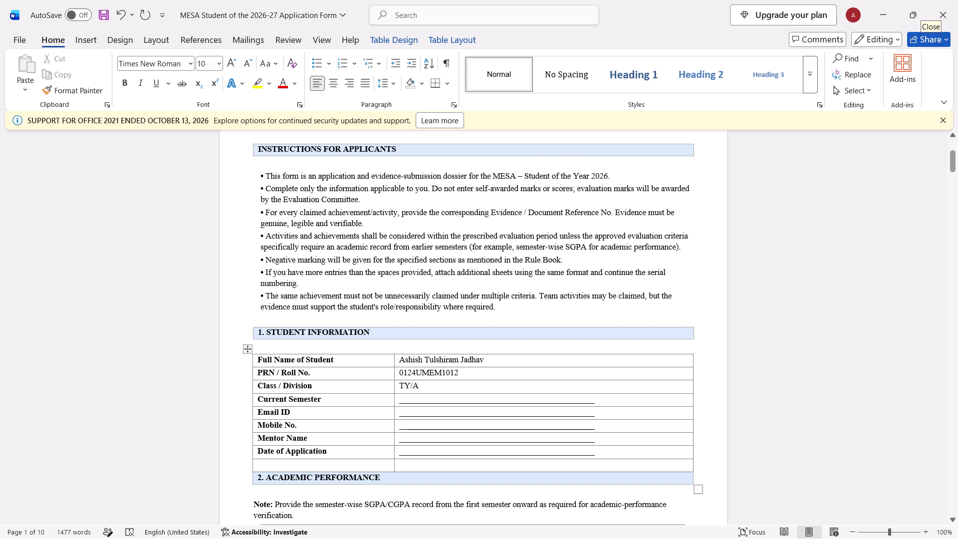
Replace the placeholder line in the Current Semester field of the Student Information table with Fifth.
click(660, 403)
key(BackSpace)
key(BackSpace)
key(BackSpace)
key(BackSpace)
key(BackSpace)
key(BackSpace)
key(BackSpace)
key(BackSpace)
key(BackSpace)
key(BackSpace)
key(BackSpace)
key(BackSpace)
key(BackSpace)
key(BackSpace)
key(BackSpace)
key(BackSpace)
key(BackSpace)
key(BackSpace)
key(BackSpace)
key(BackSpace)
key(BackSpace)
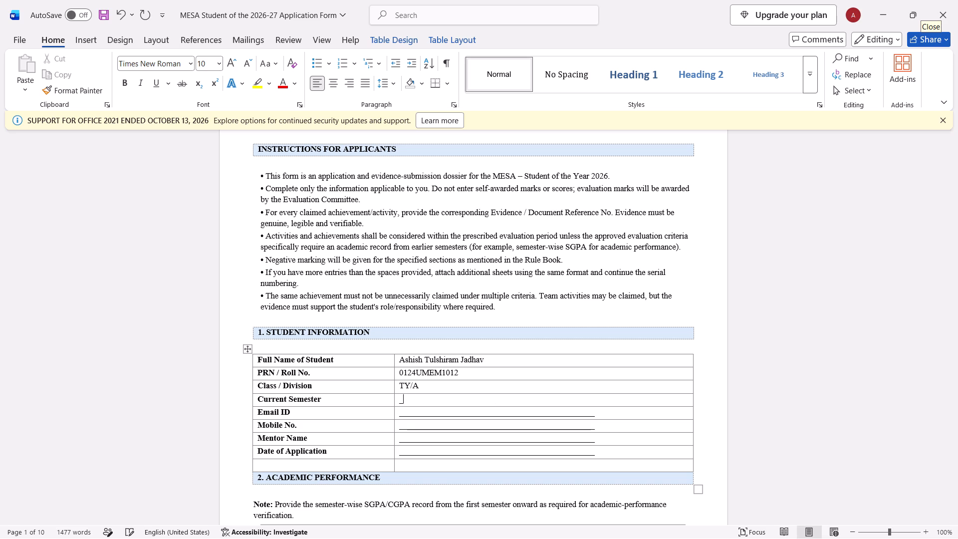
key(BackSpace)
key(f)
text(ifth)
Clear the placeholder line from the Email ID field of the Student Information table.
click(628, 413)
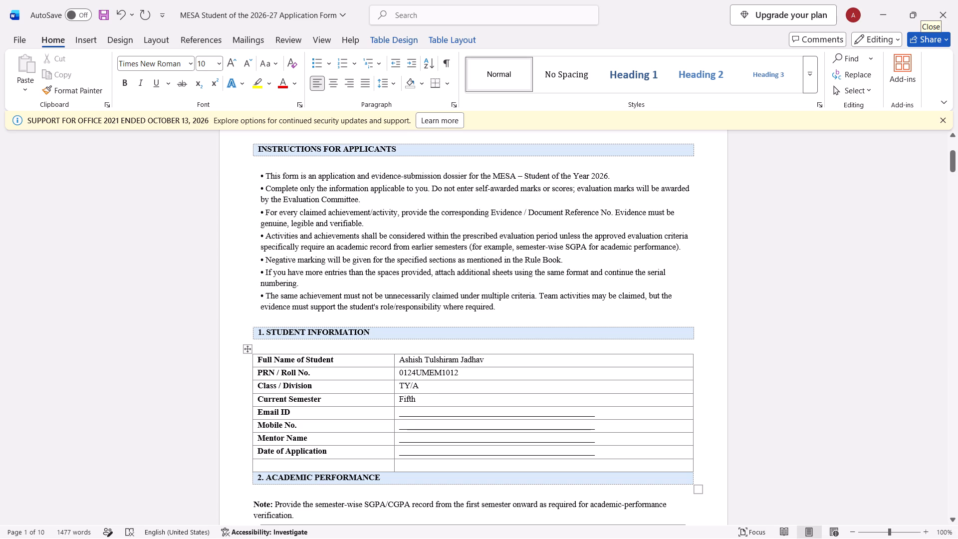
key(BackSpace)
key(BackSpace)
key(BackSpace)
key(BackSpace)
key(BackSpace)
key(BackSpace)
key(BackSpace)
key(BackSpace)
key(BackSpace)
key(BackSpace)
key(BackSpace)
key(BackSpace)
key(BackSpace)
key(BackSpace)
key(BackSpace)
key(BackSpace)
key(BackSpace)
key(BackSpace)
key(BackSpace)
key(BackSpace)
key(BackSpace)
key(BackSpace)
key(BackSpace)
key(BackSpace)
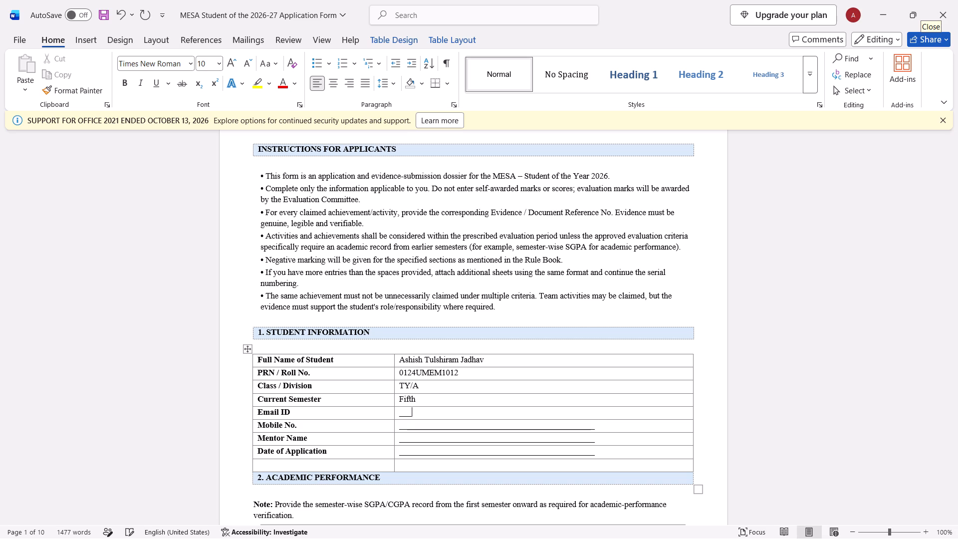
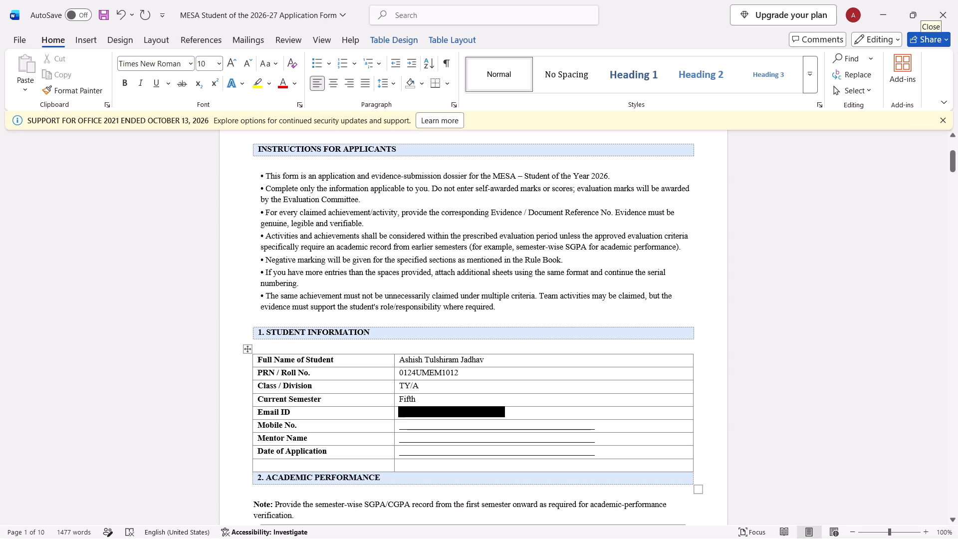
Correct one character of the applicant's e-mail address in the Email ID field, replacing it with a lowercase a.
key(BackSpace)
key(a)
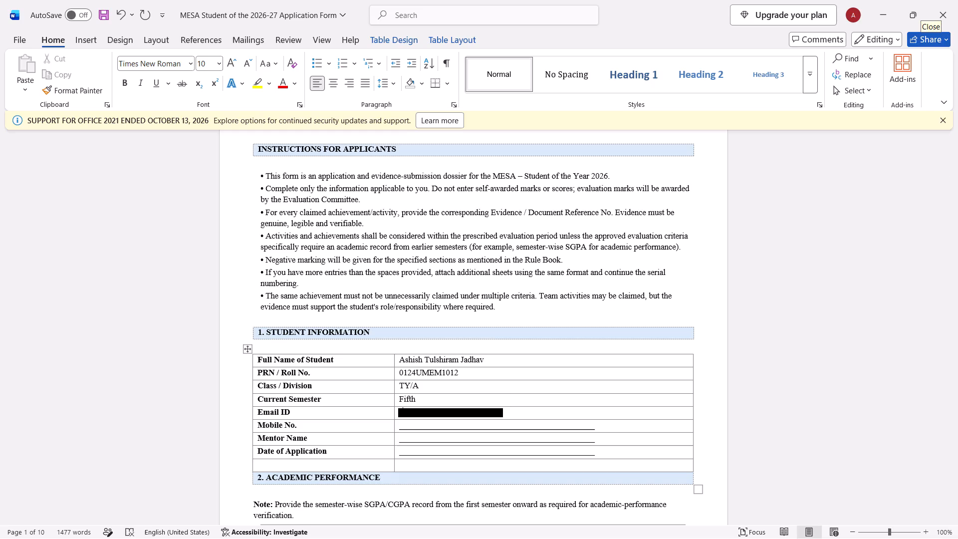
Remove the placeholder line from the Mobile No. field of the Student Information table.
click(596, 427)
double_click(596, 427)
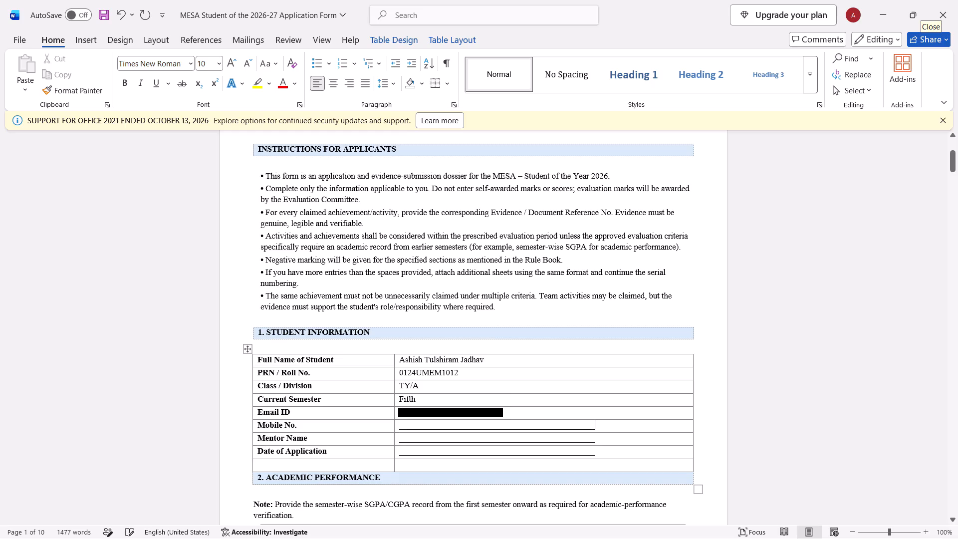
key(BackSpace)
key(BackSpace)
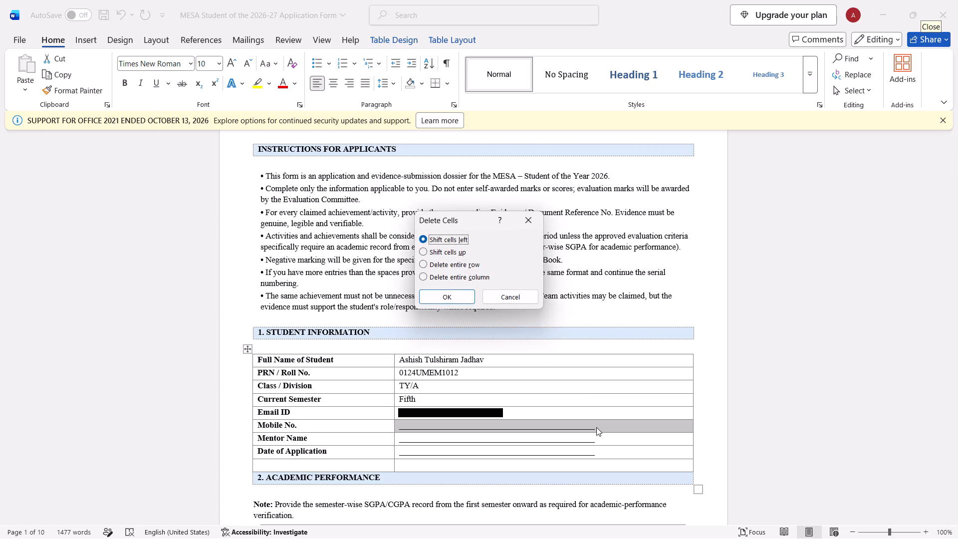
Dismiss the cell deletion and clear the placeholder line from the Mobile No. field of the Student Information table.
click(532, 222)
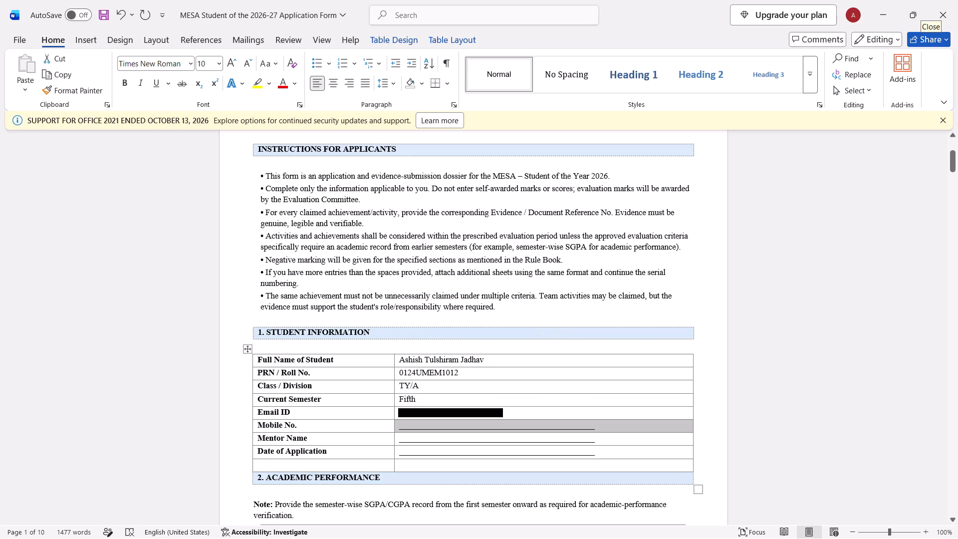
click(606, 424)
click(606, 424)
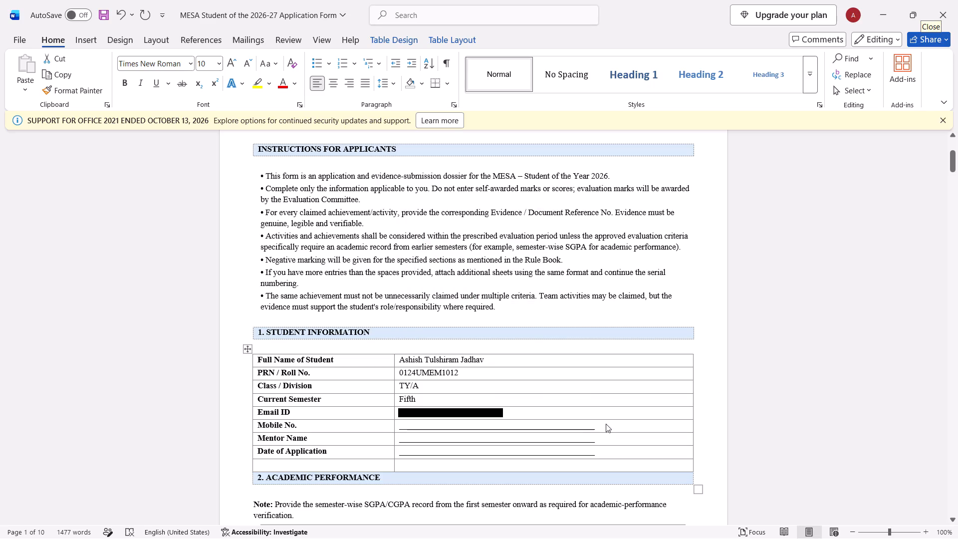
key(BackSpace)
key(BackSpace)
key(BackSpace)
key(BackSpace)
key(BackSpace)
key(BackSpace)
key(BackSpace)
key(BackSpace)
key(BackSpace)
key(BackSpace)
key(BackSpace)
key(BackSpace)
key(BackSpace)
key(BackSpace)
key(BackSpace)
key(BackSpace)
key(BackSpace)
key(BackSpace)
key(BackSpace)
key(BackSpace)
key(BackSpace)
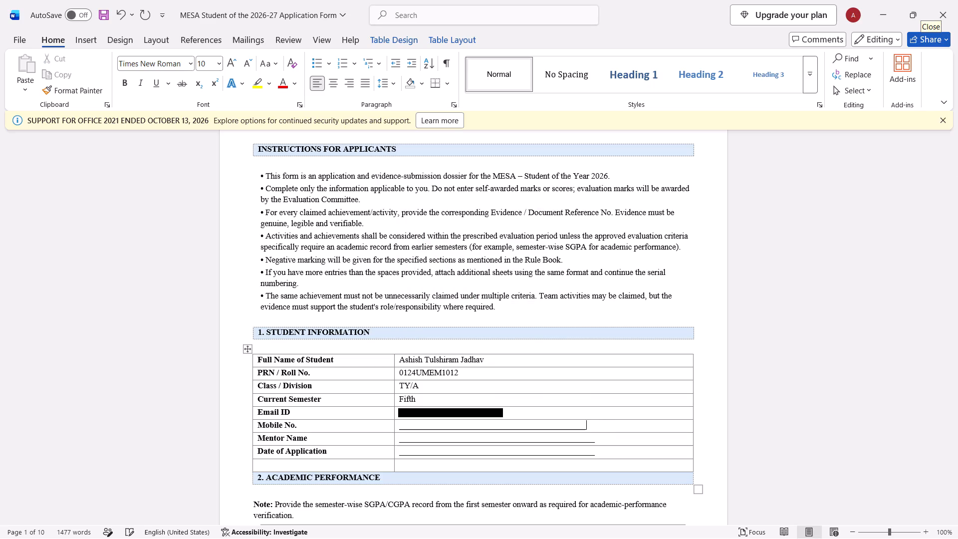
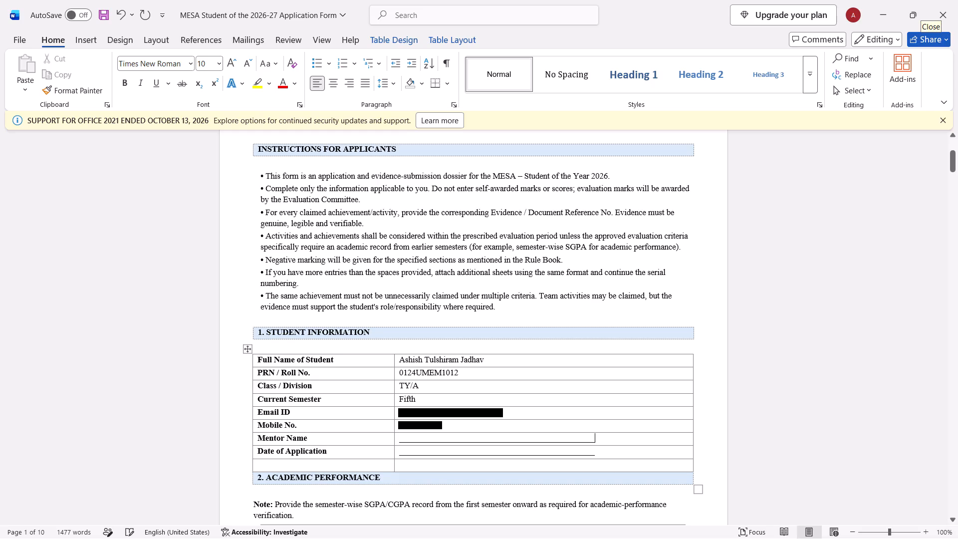
Replace the placeholder line in the Mentor Name field with the mentor's title, initials and surname.
key(BackSpace)
key(BackSpace)
key(BackSpace)
key(BackSpace)
key(BackSpace)
key(BackSpace)
key(BackSpace)
key(BackSpace)
key(BackSpace)
key(BackSpace)
key(BackSpace)
key(BackSpace)
key(BackSpace)
key(BackSpace)
key(BackSpace)
key(BackSpace)
key(BackSpace)
key(BackSpace)
key(BackSpace)
key(BackSpace)
key(BackSpace)
key(BackSpace)
key(BackSpace)
key(BackSpace)
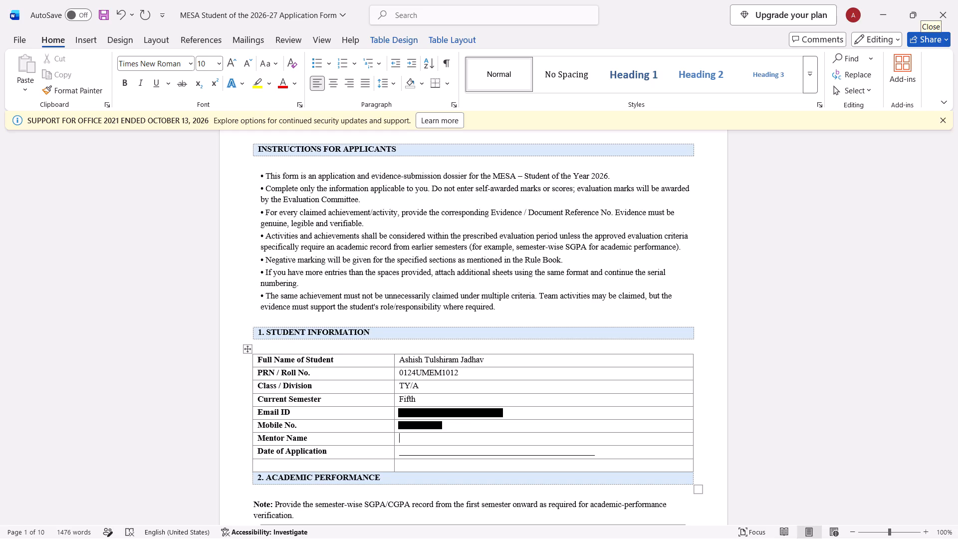
key(shift+m)
key(r)
key(period)
key(space)
key(shift+h)
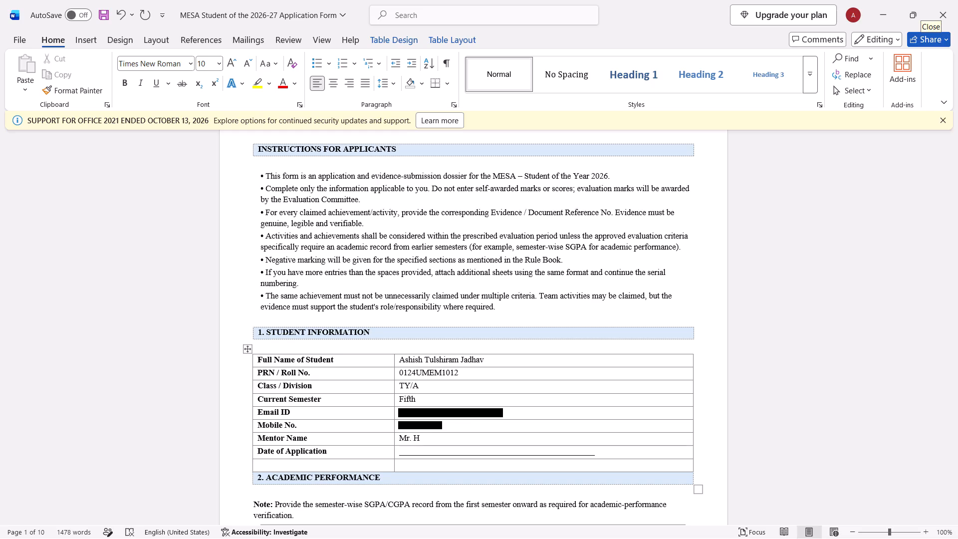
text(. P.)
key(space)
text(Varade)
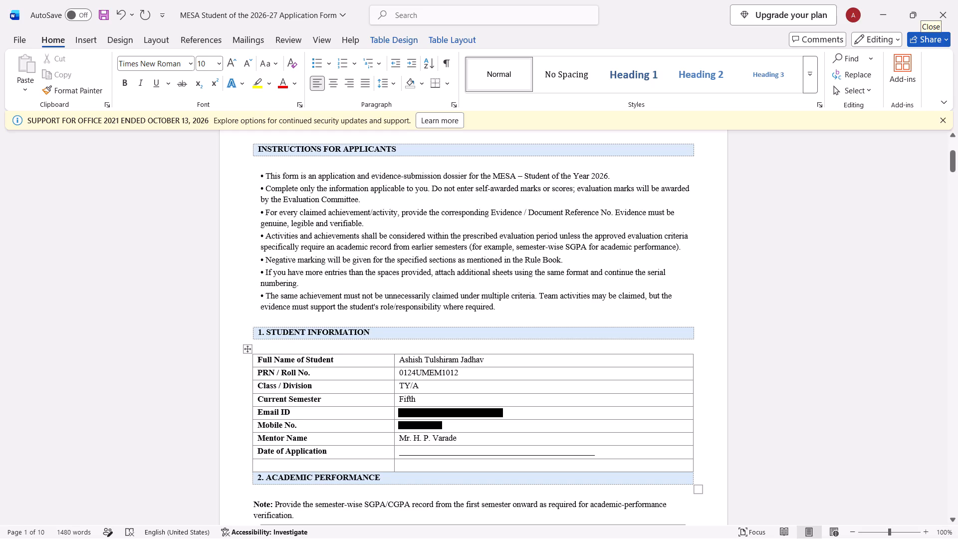
Replace the Date of Application placeholder line with 30 Oct 2026.
double_click(573, 453)
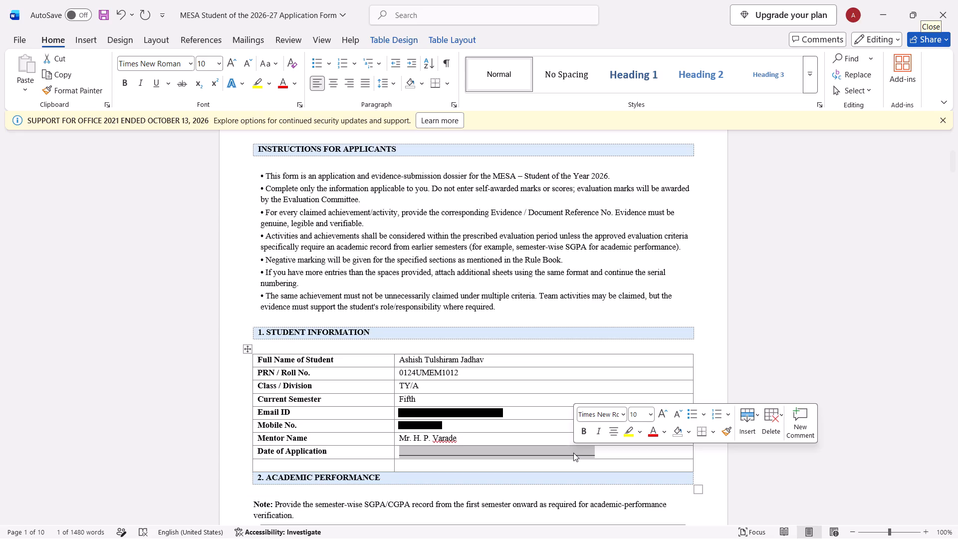
text(30)
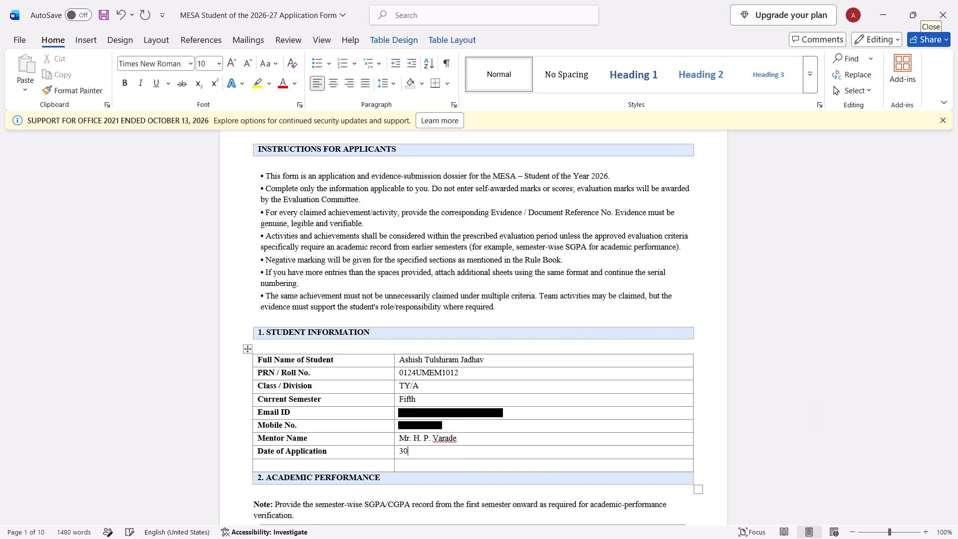
key(slash)
key(space)
key(BackSpace)
key(BackSpace)
key(space)
text(Ot)
key(BackSpace)
text(ct)
key(space)
text(2026)
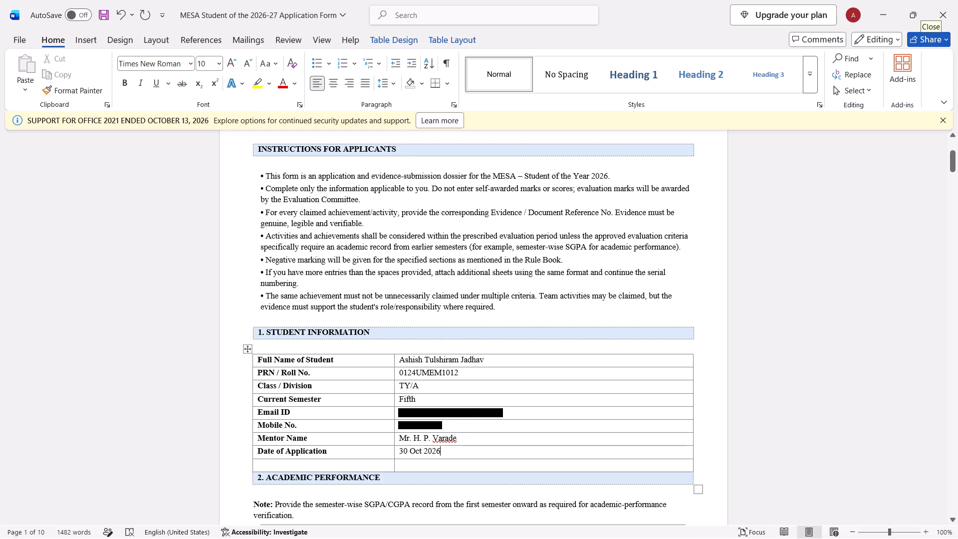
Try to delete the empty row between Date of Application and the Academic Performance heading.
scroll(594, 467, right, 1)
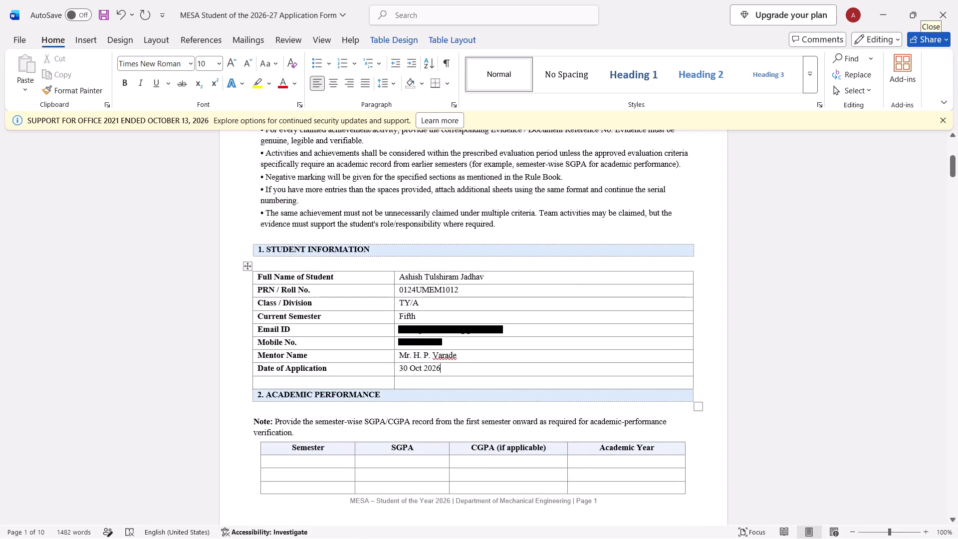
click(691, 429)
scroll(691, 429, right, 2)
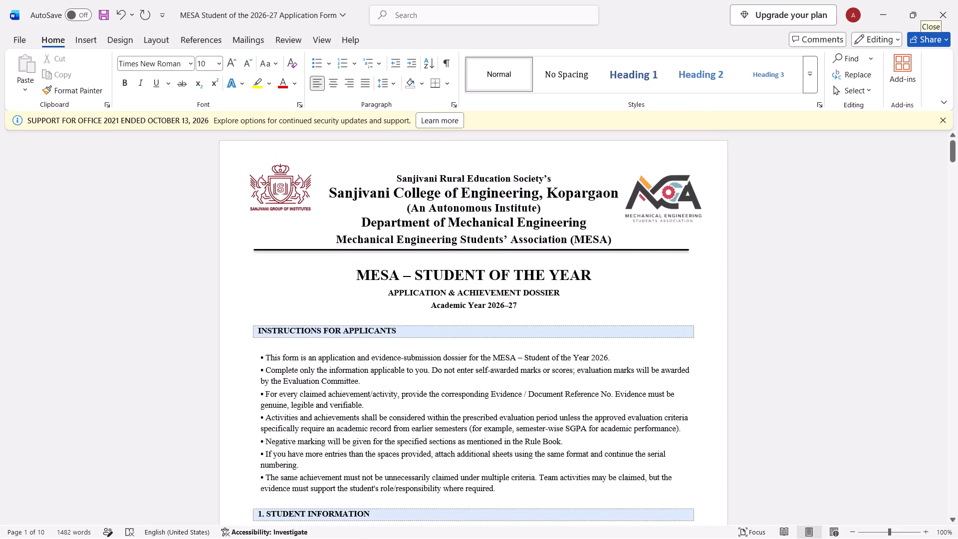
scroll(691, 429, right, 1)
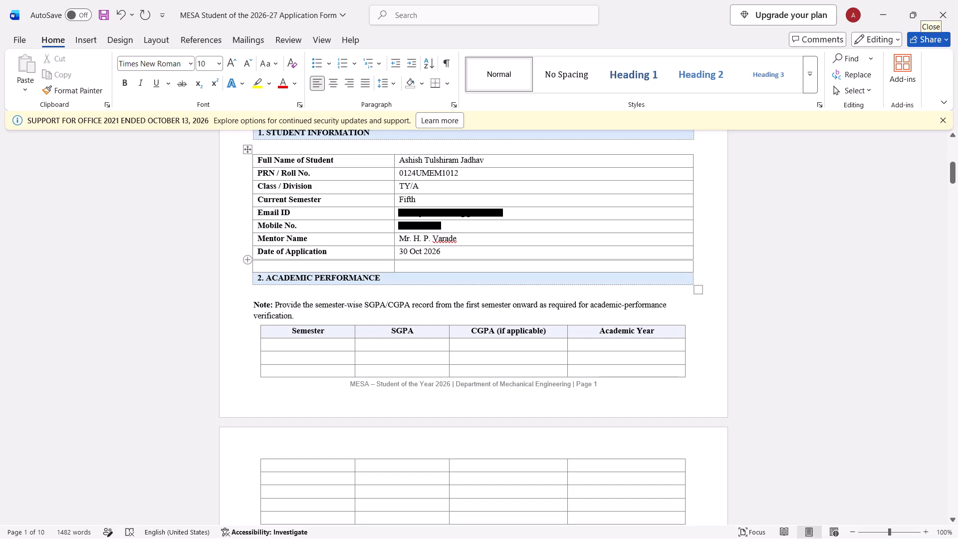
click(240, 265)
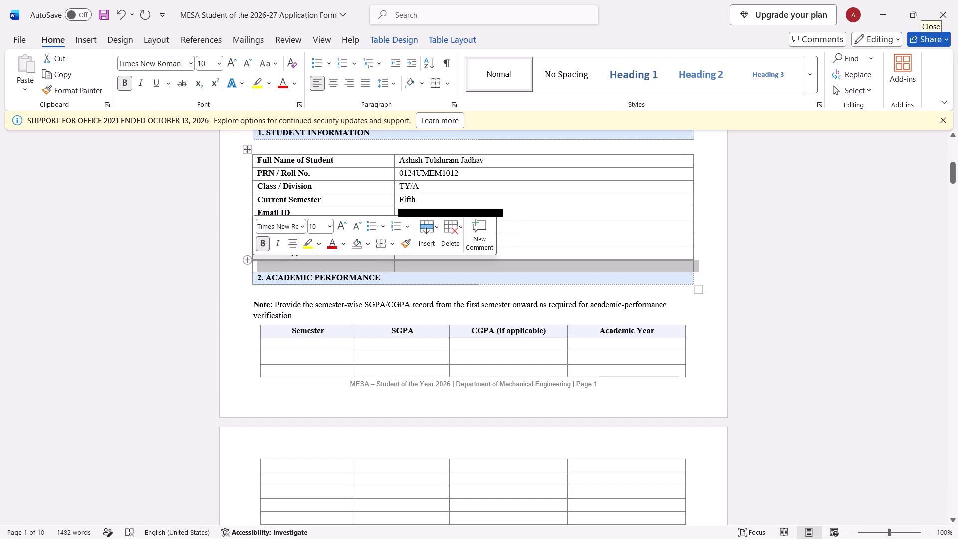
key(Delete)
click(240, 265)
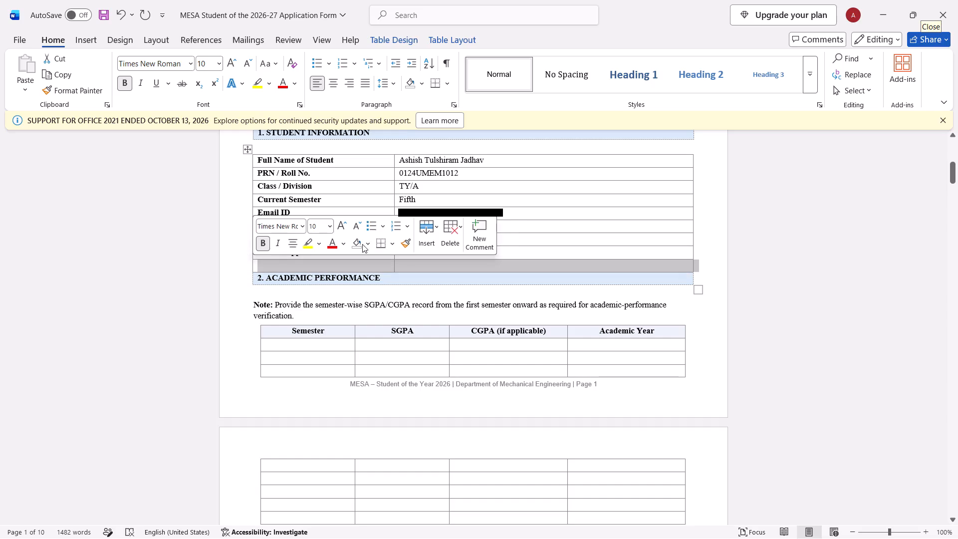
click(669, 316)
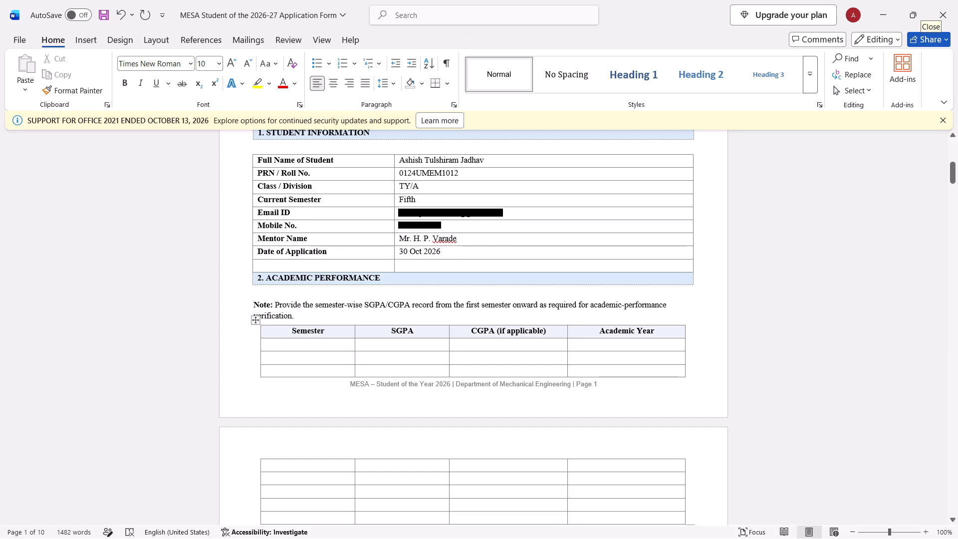
Fill the first three rows of the Semester column in the Academic Performance table with First, Second and Third.
scroll(387, 324, down, 1)
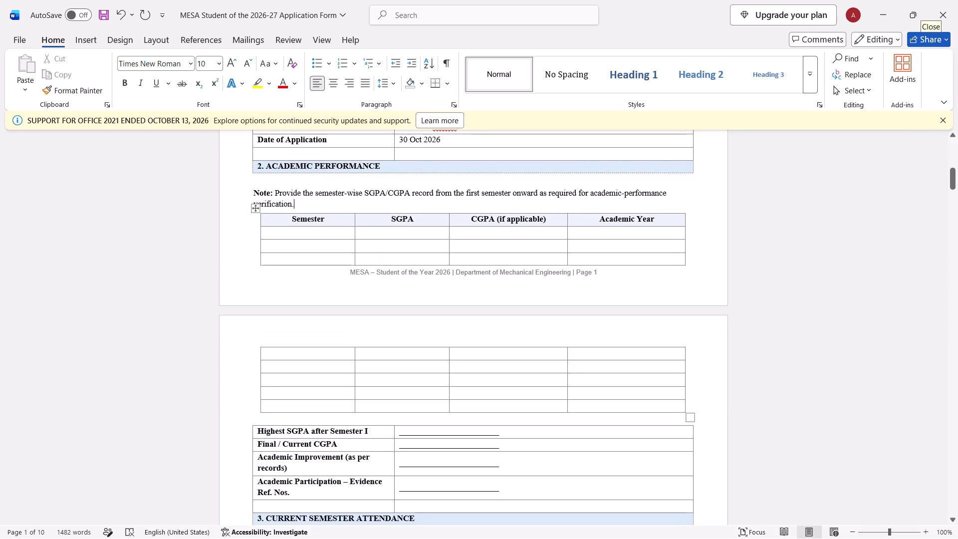
click(311, 232)
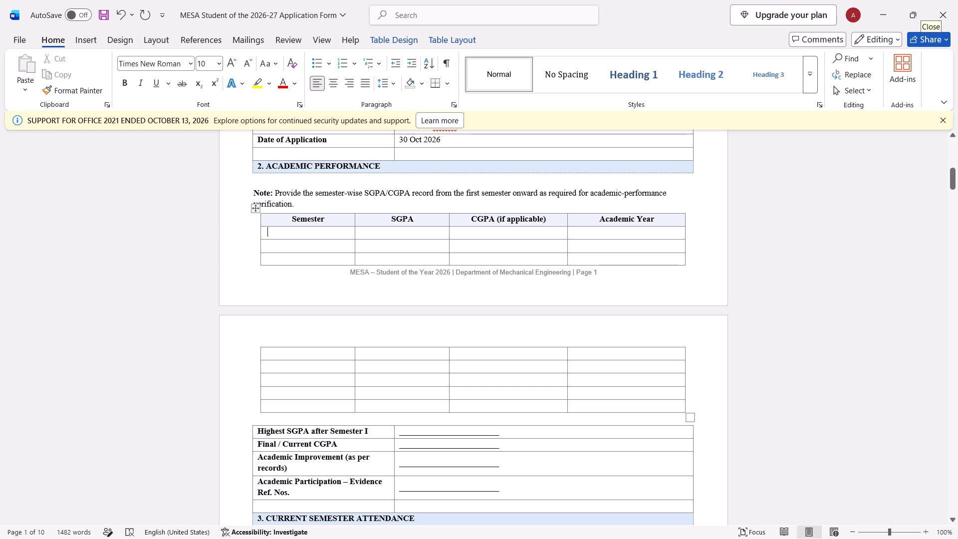
text(First)
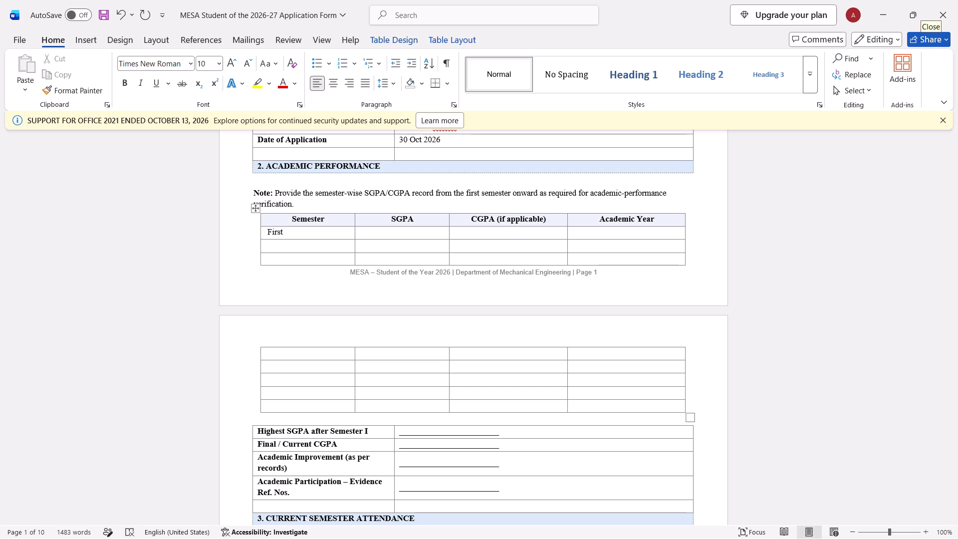
click(315, 242)
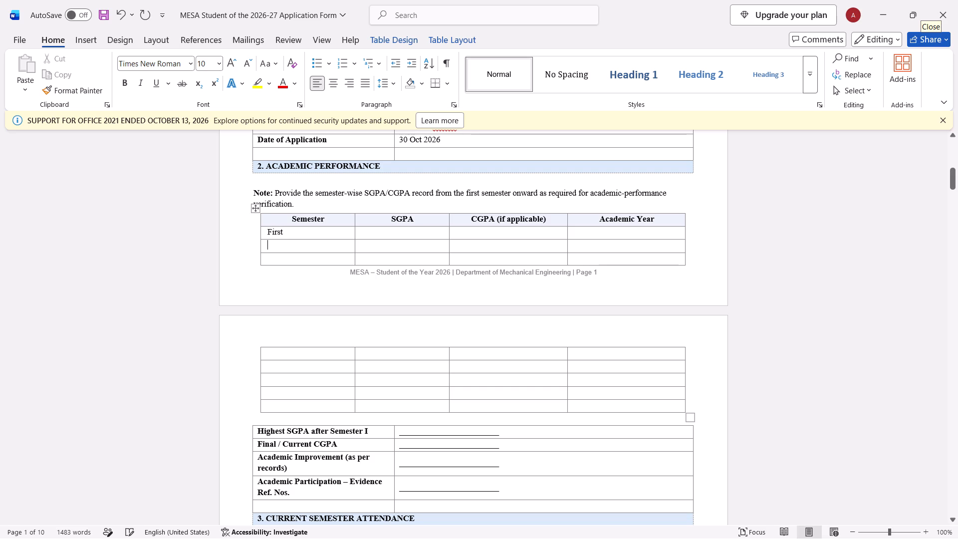
text(Second)
key(Down)
text(Thirr)
key(d)
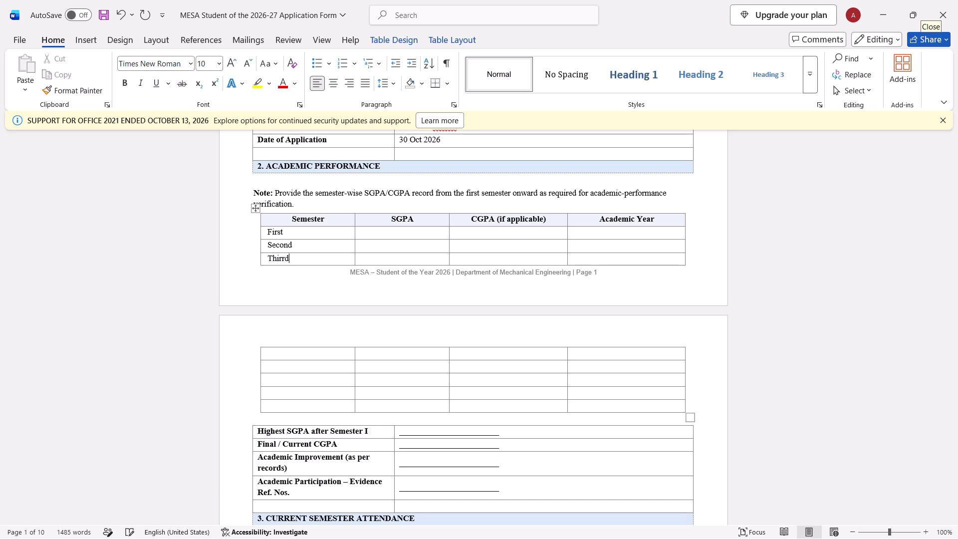
key(BackSpace)
key(BackSpace)
key(d)
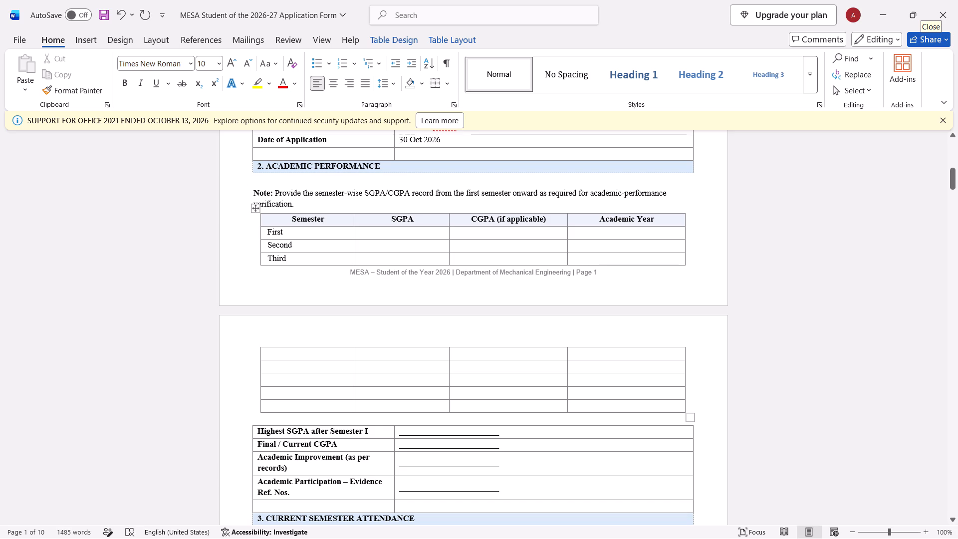
Enter the academic years 2024-25, 2025-26 and 2026-27 for the First, Second and Third semester rows.
click(411, 228)
click(410, 230)
click(492, 246)
click(626, 235)
text(2024)
text(-25)
key(Down)
text(2025)
key(minus)
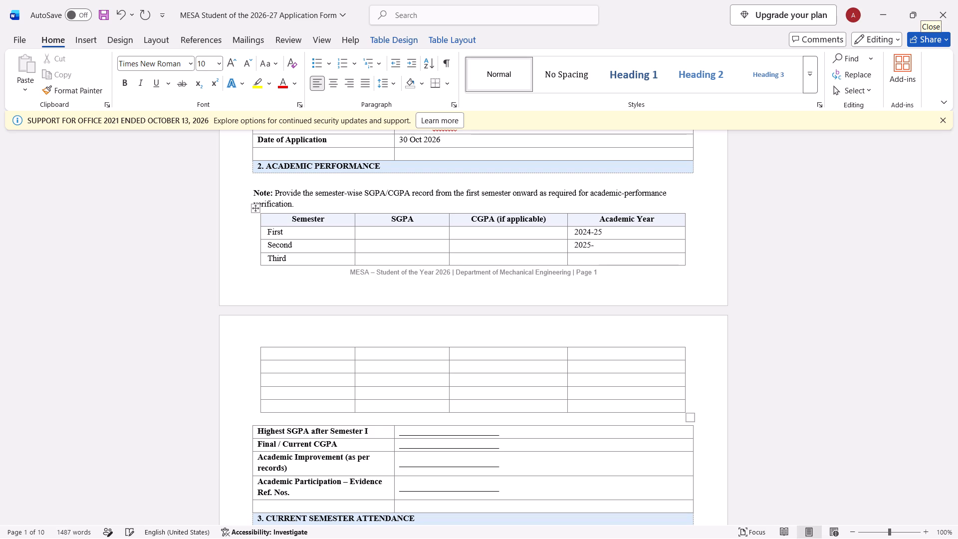
text(26)
key(Down)
text(2026)
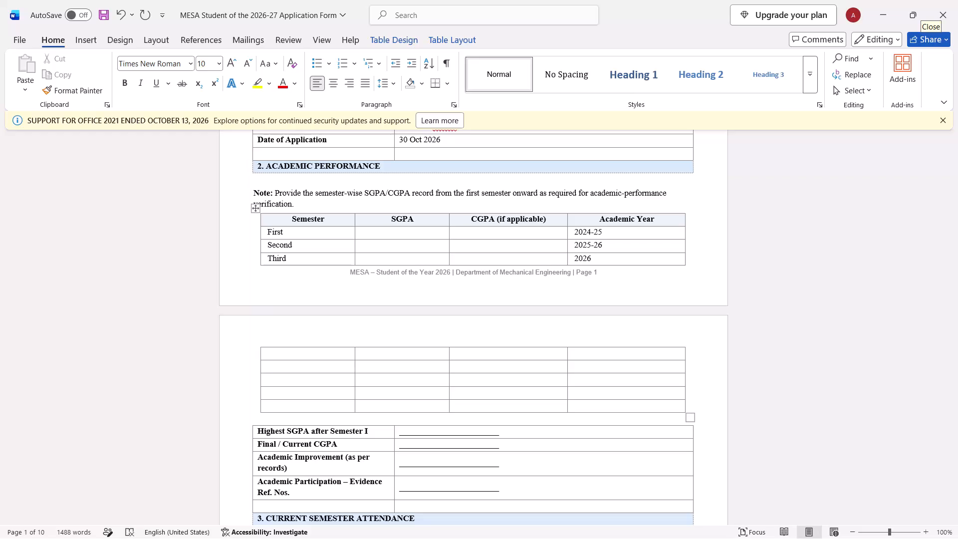
key(minus)
text(27)
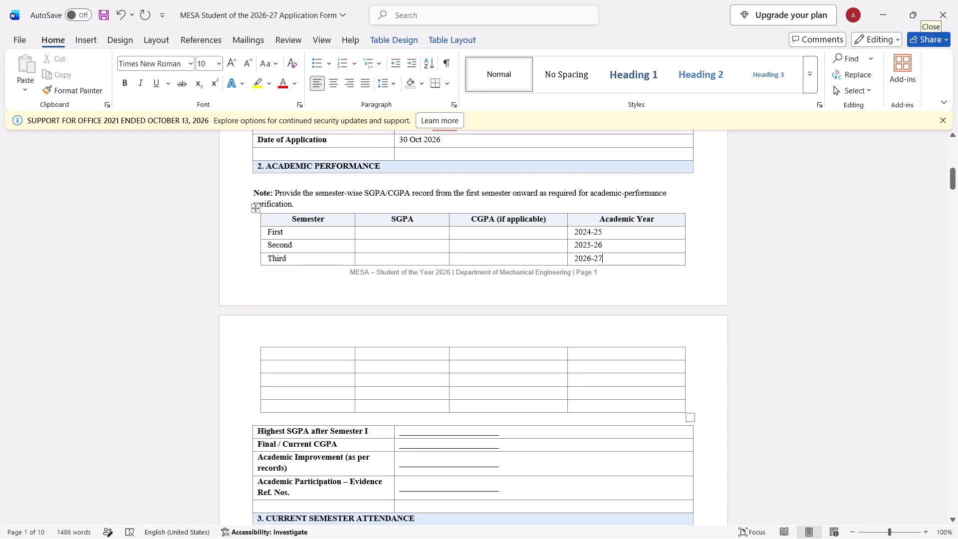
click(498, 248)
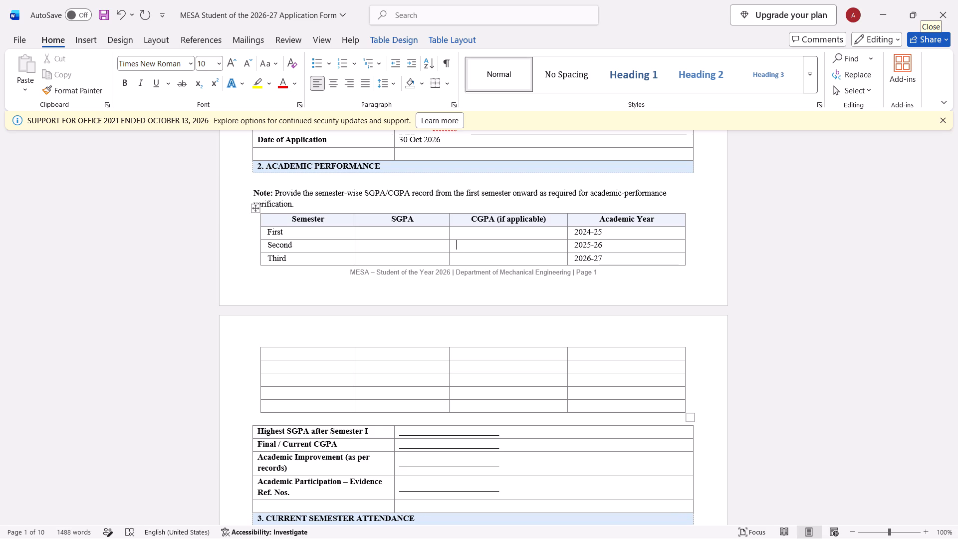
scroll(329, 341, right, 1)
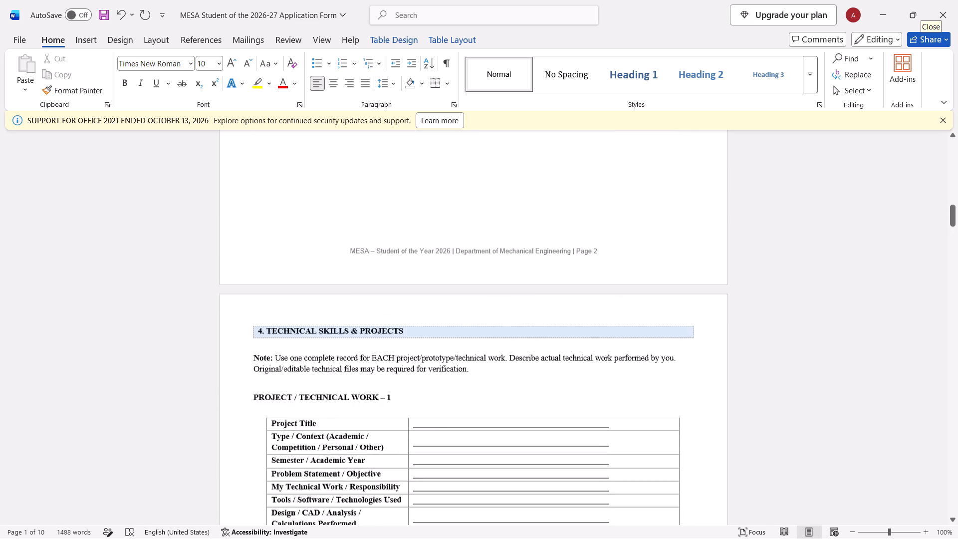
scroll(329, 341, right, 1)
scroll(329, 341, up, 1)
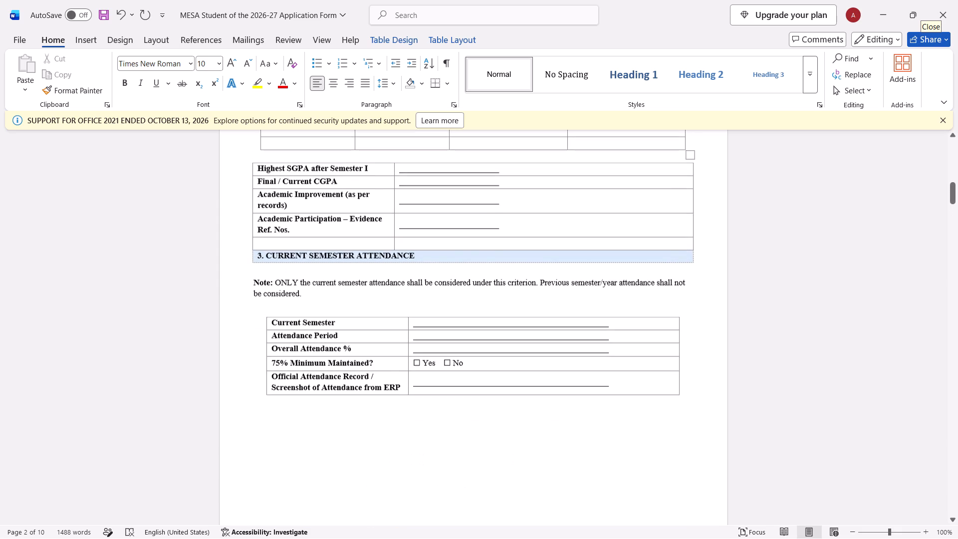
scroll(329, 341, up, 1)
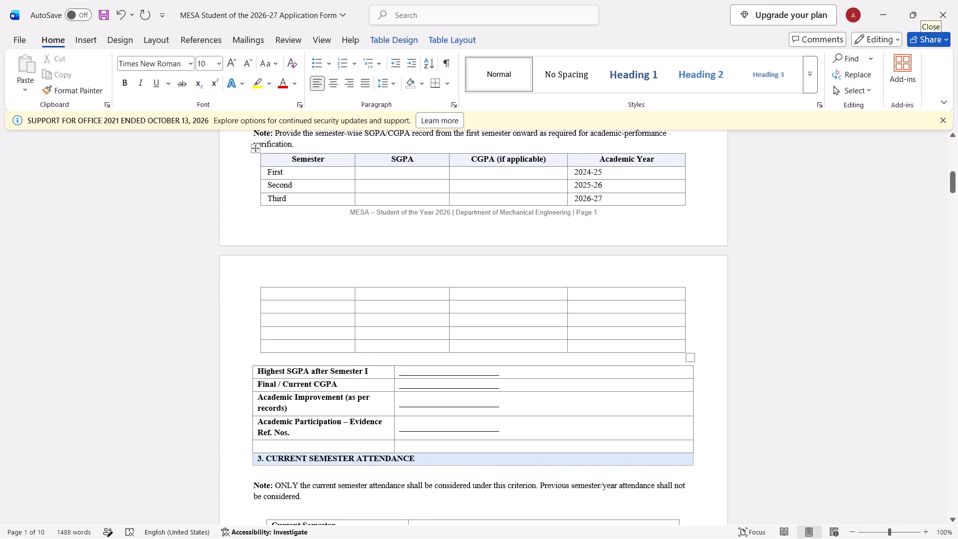
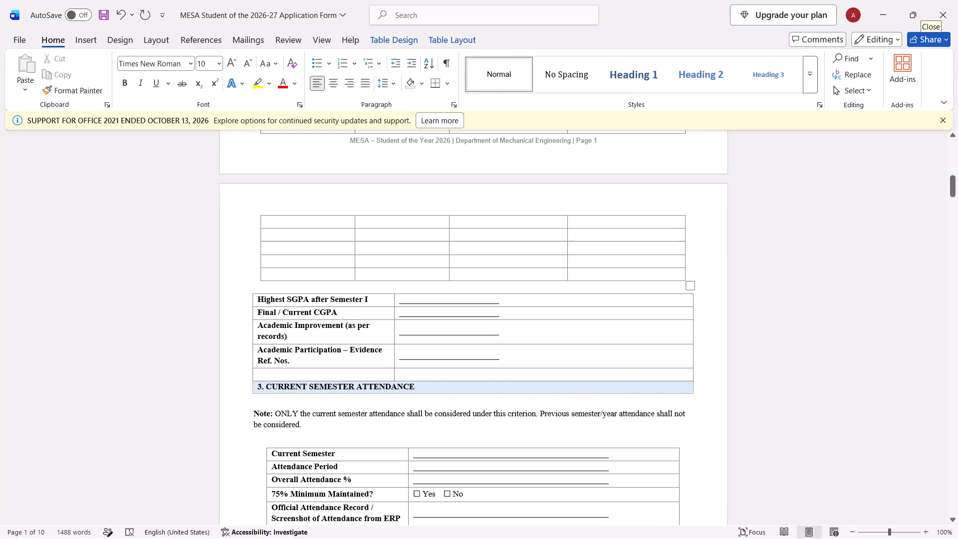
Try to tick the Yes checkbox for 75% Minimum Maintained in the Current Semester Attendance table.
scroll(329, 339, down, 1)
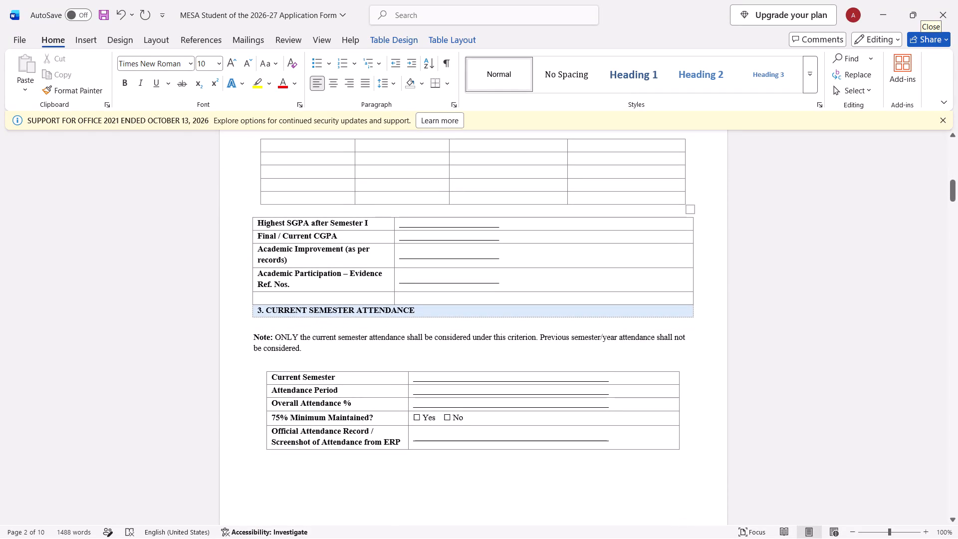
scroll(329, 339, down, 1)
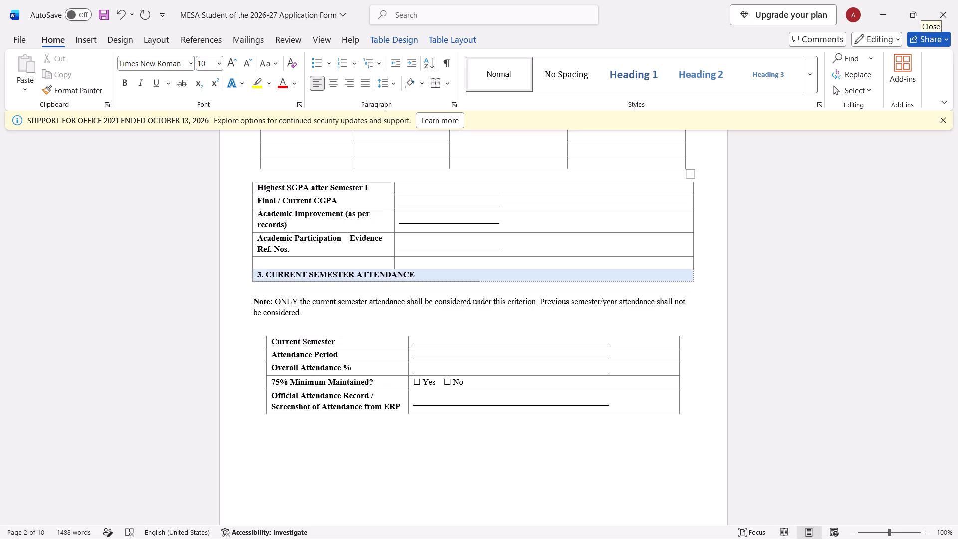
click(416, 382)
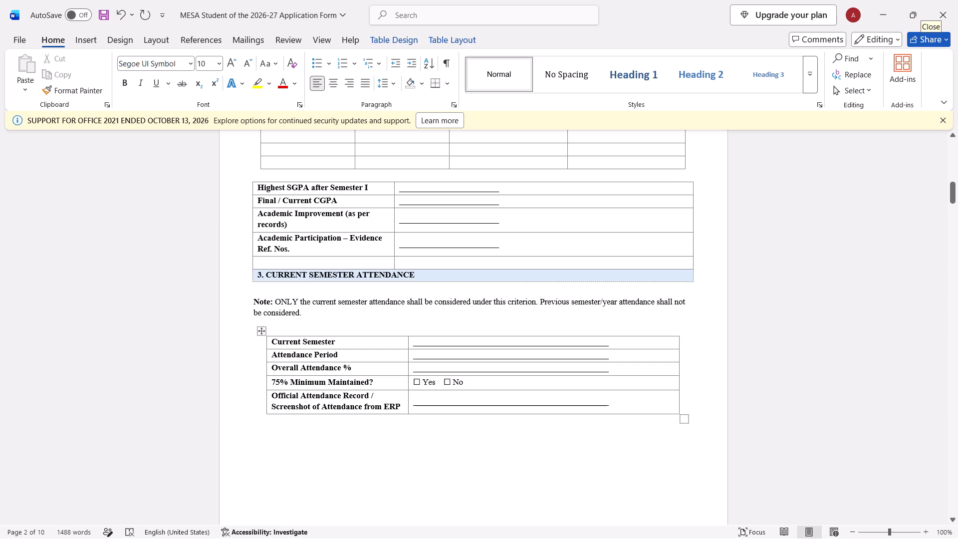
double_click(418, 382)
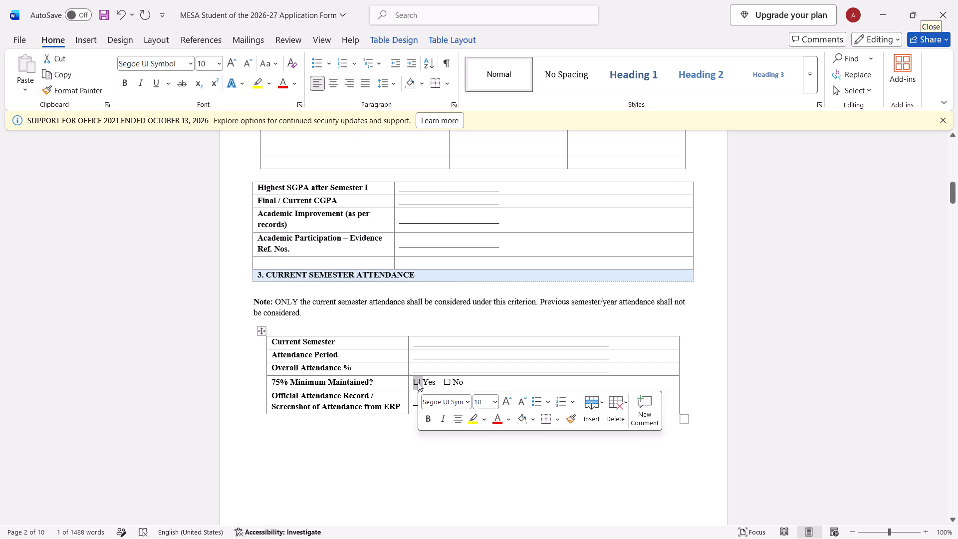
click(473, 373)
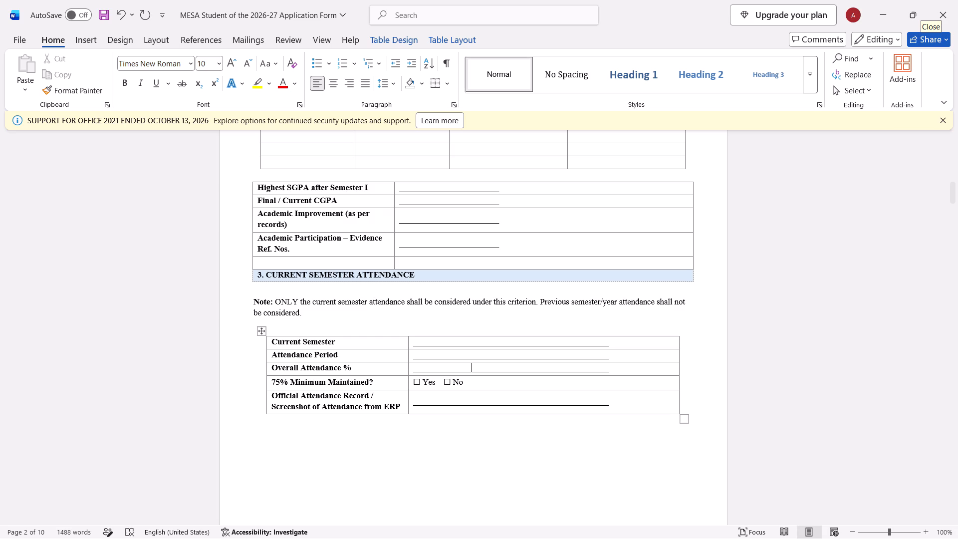
Examine the remaining form sections, from Current Semester Attendance through Technical Skills & Projects and Competitions & Achievements to Certifications & Skill Development.
scroll(473, 373, down, 1)
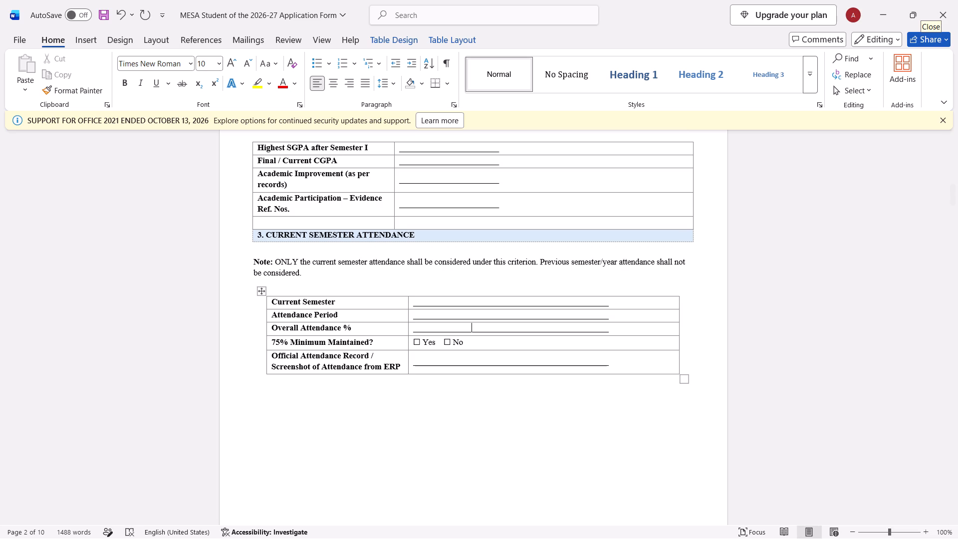
double_click(463, 303)
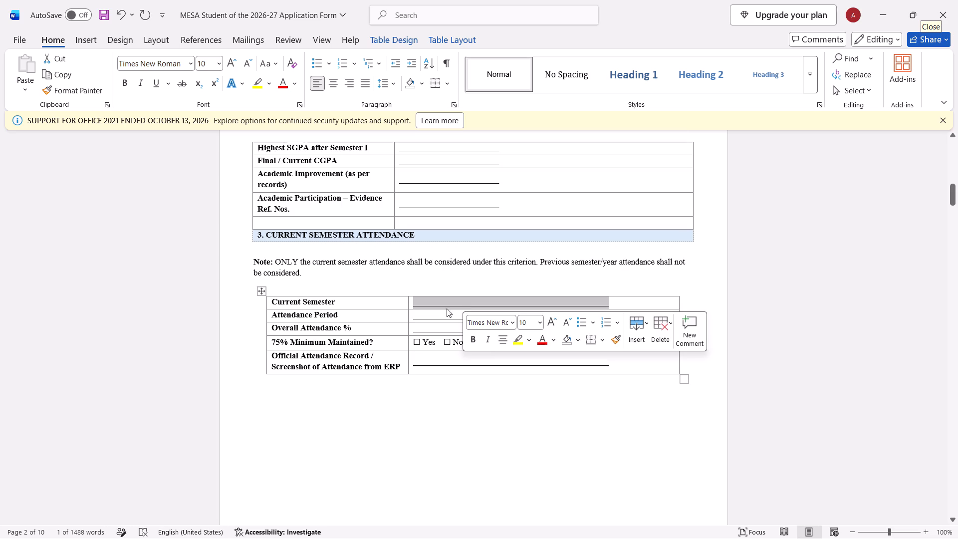
scroll(464, 415, down, 1)
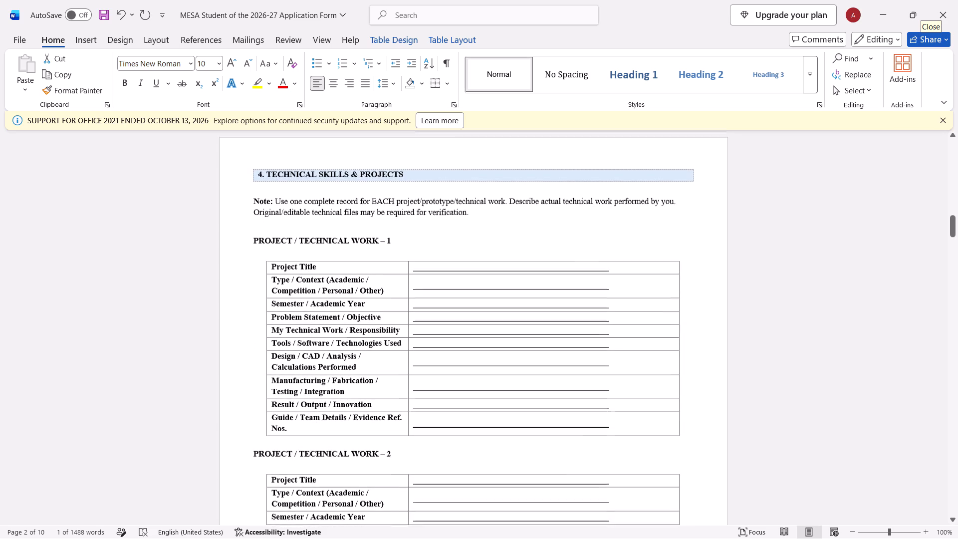
scroll(464, 415, down, 1)
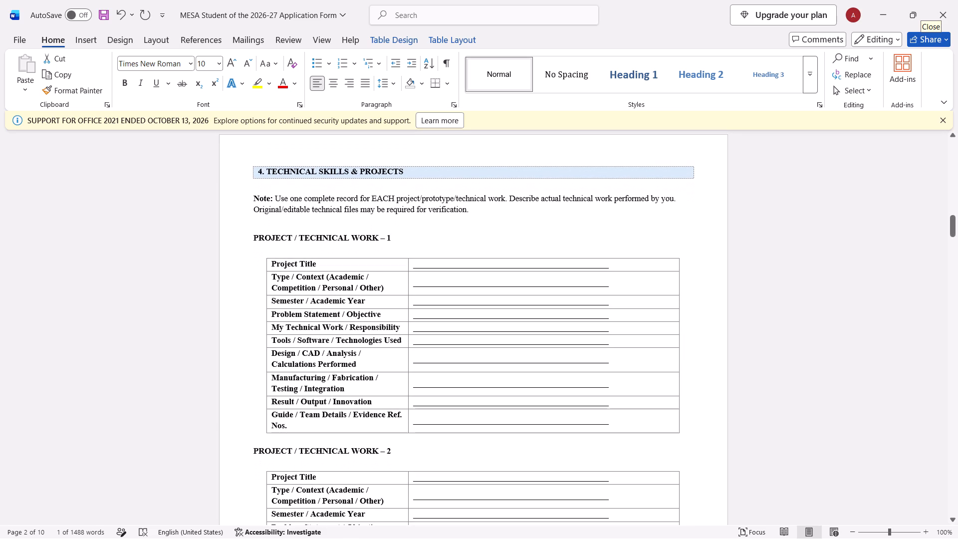
scroll(464, 415, down, 1)
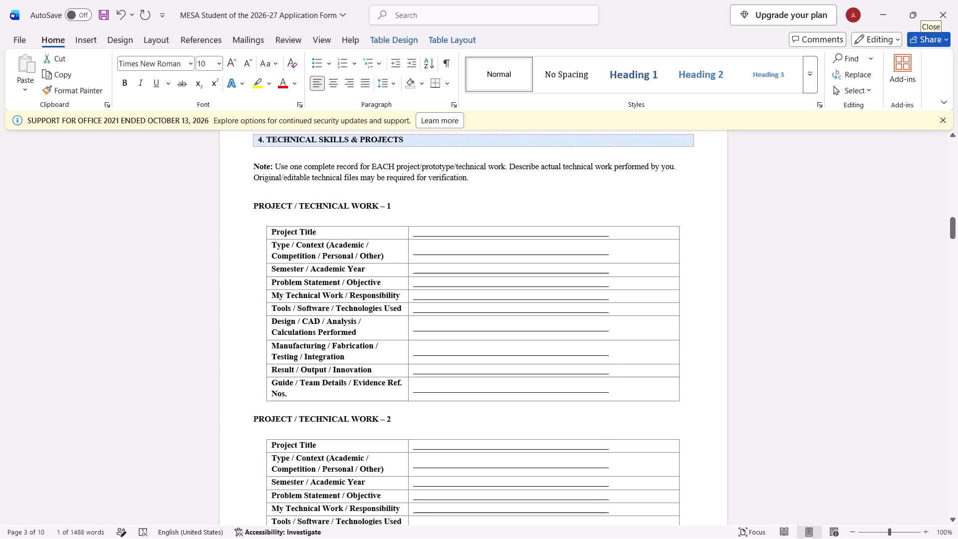
scroll(464, 415, down, 1)
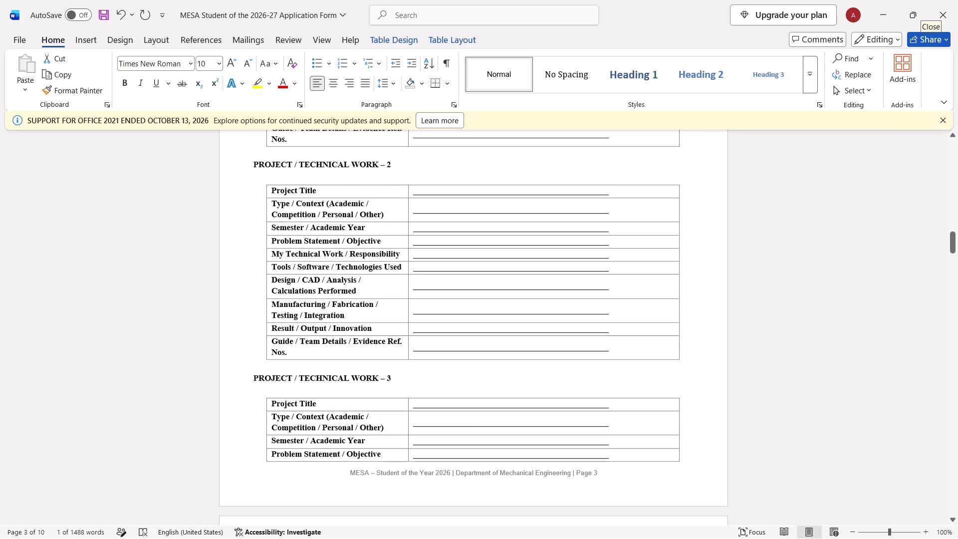
scroll(464, 415, down, 2)
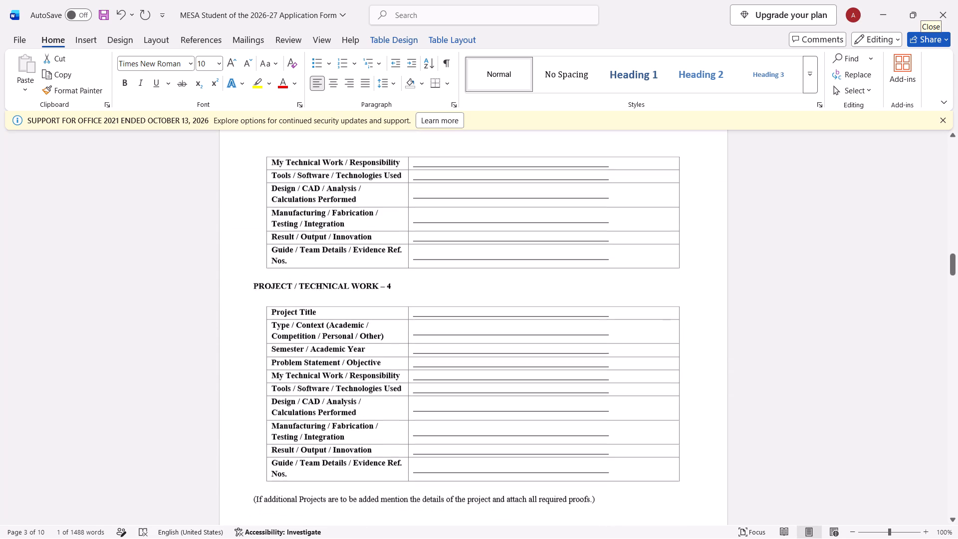
scroll(464, 415, down, 1)
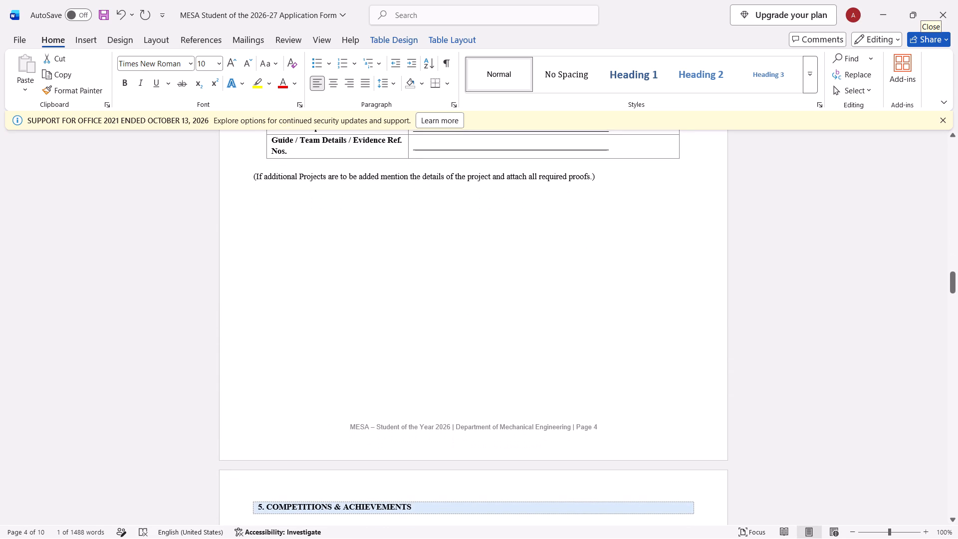
scroll(464, 415, down, 1)
scroll(464, 415, up, 1)
scroll(464, 415, down, 1)
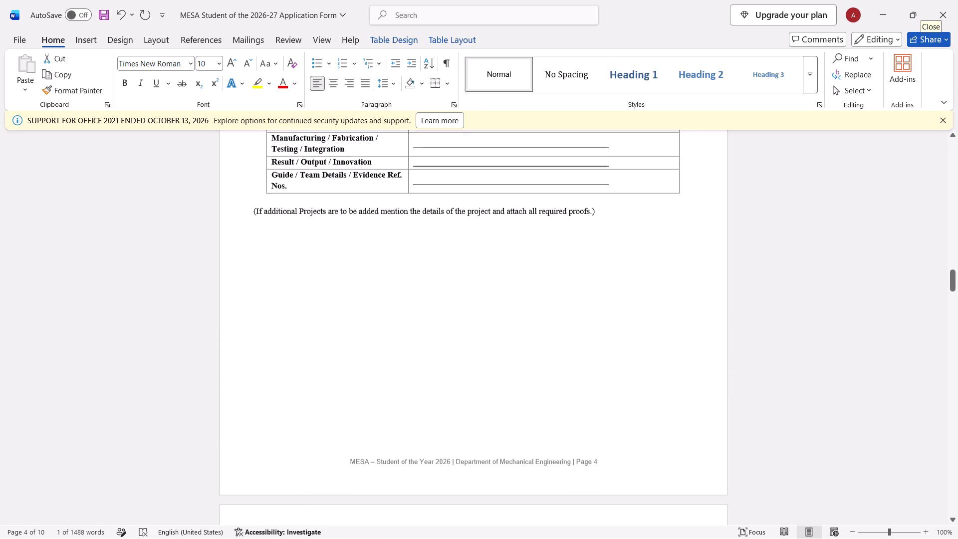
scroll(464, 415, down, 1)
scroll(464, 415, up, 2)
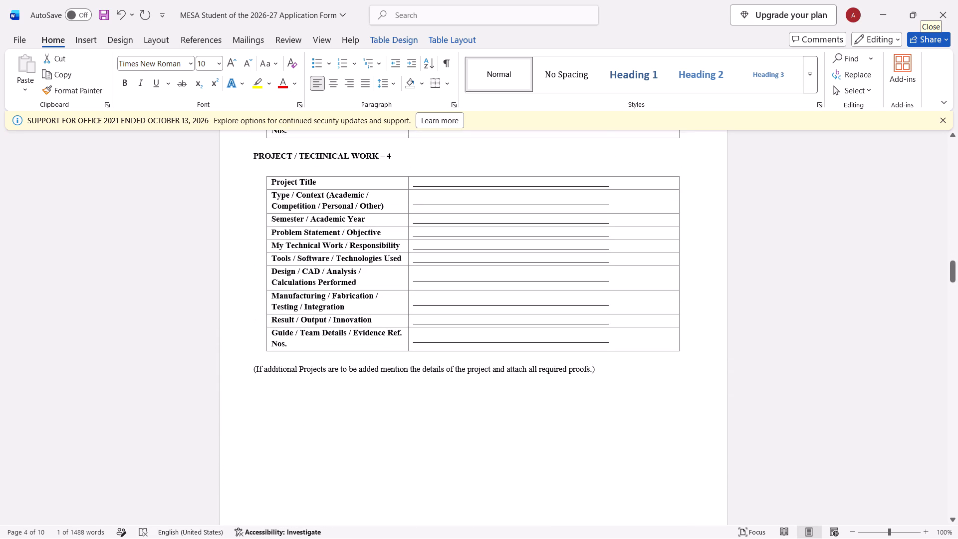
scroll(464, 415, up, 1)
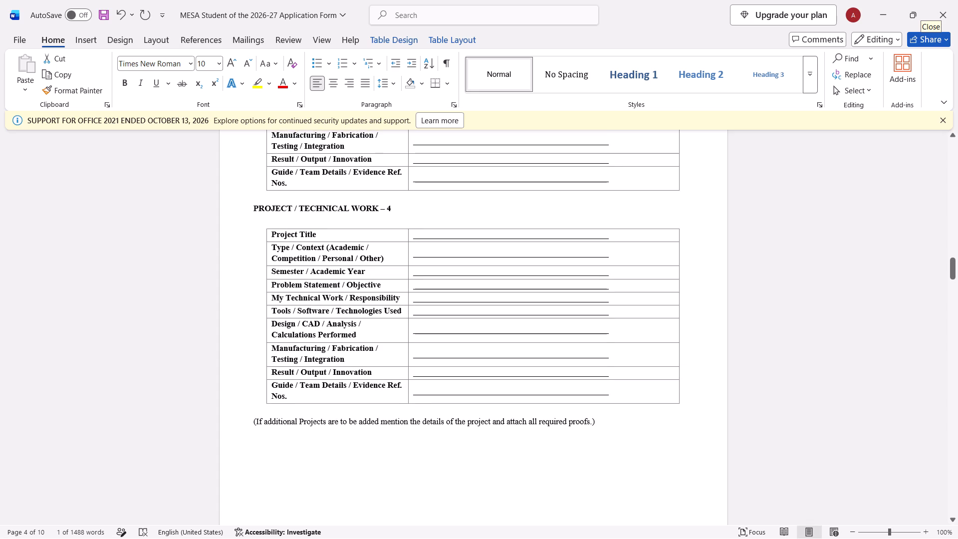
scroll(464, 415, up, 2)
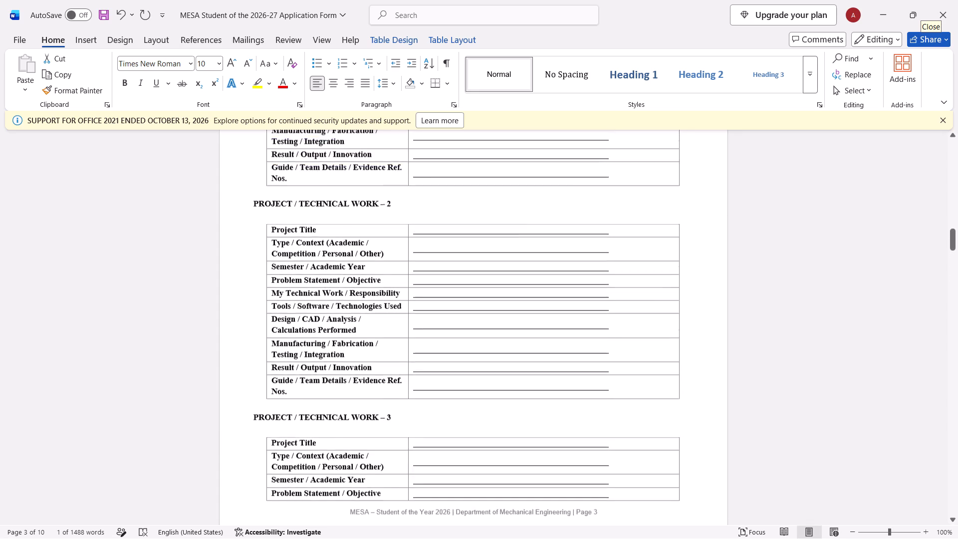
scroll(464, 415, up, 1)
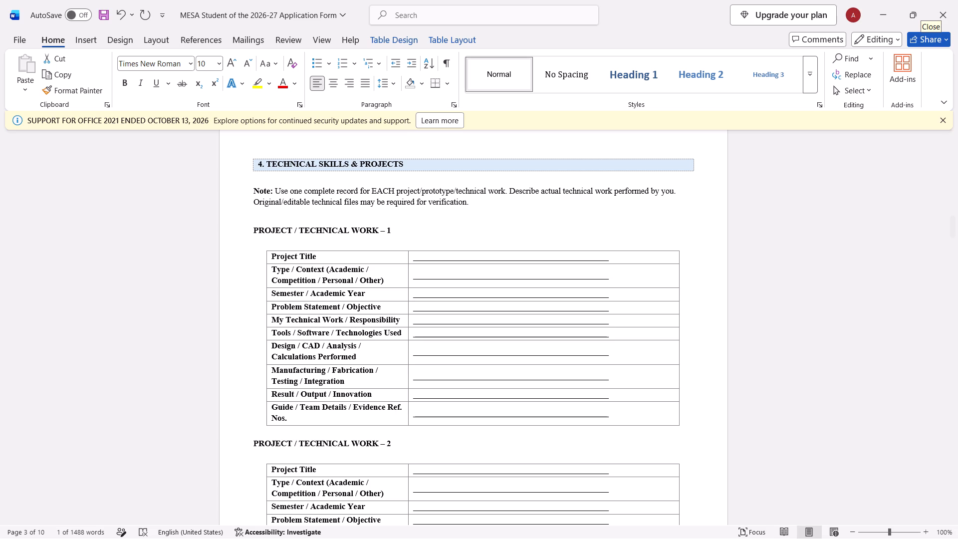
scroll(464, 415, down, 1)
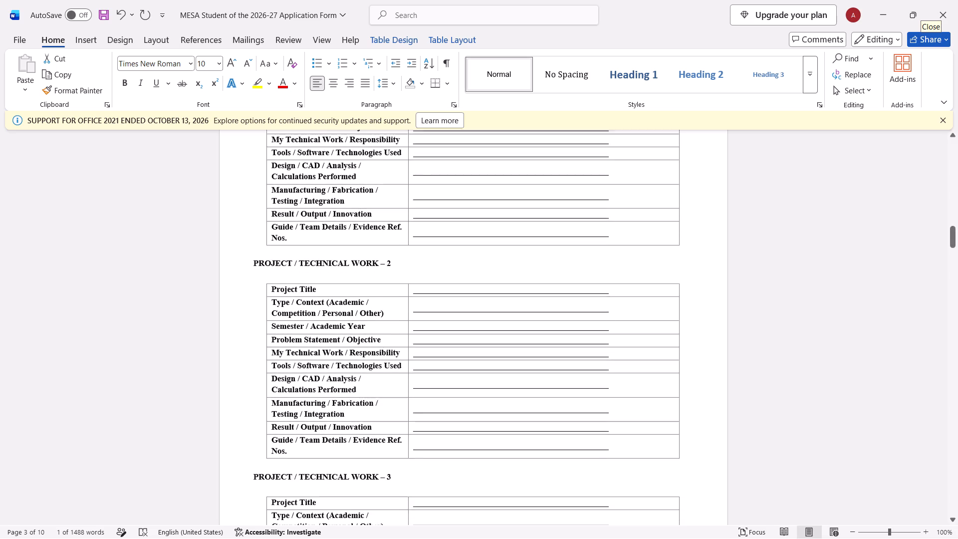
scroll(464, 415, down, 2)
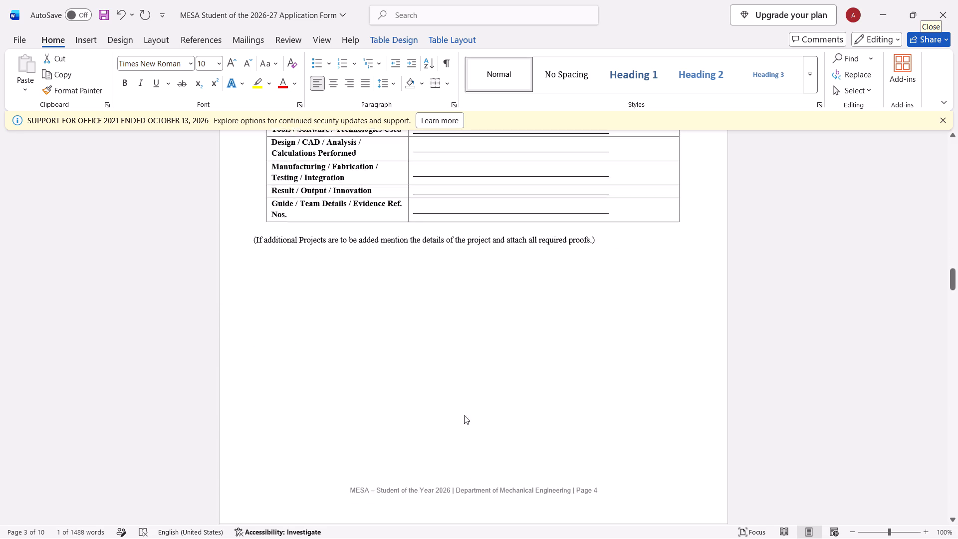
scroll(464, 415, down, 1)
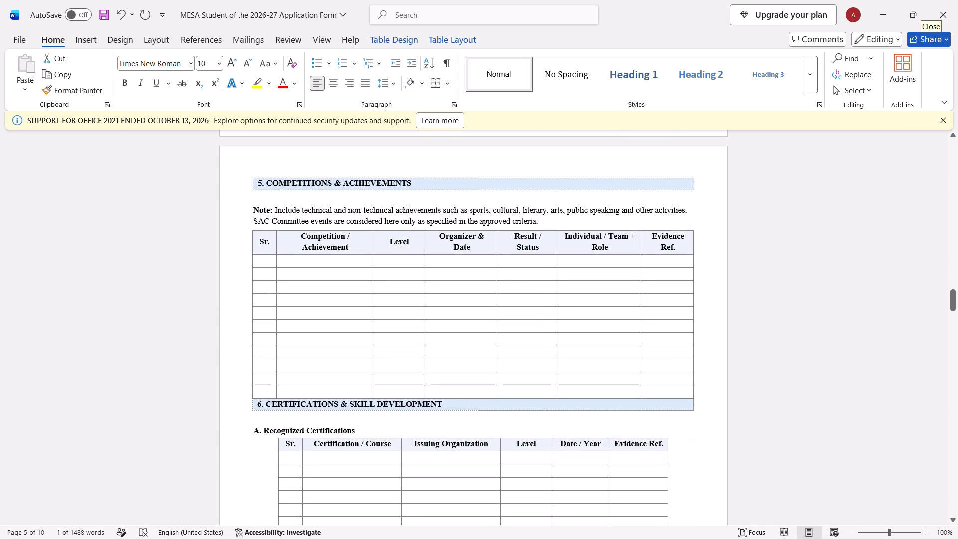
scroll(464, 415, down, 1)
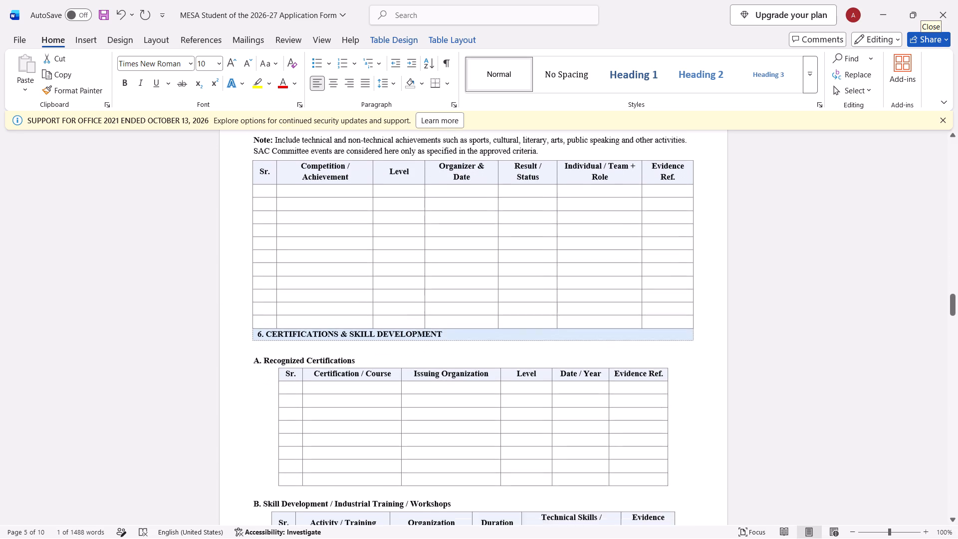
scroll(464, 415, down, 1)
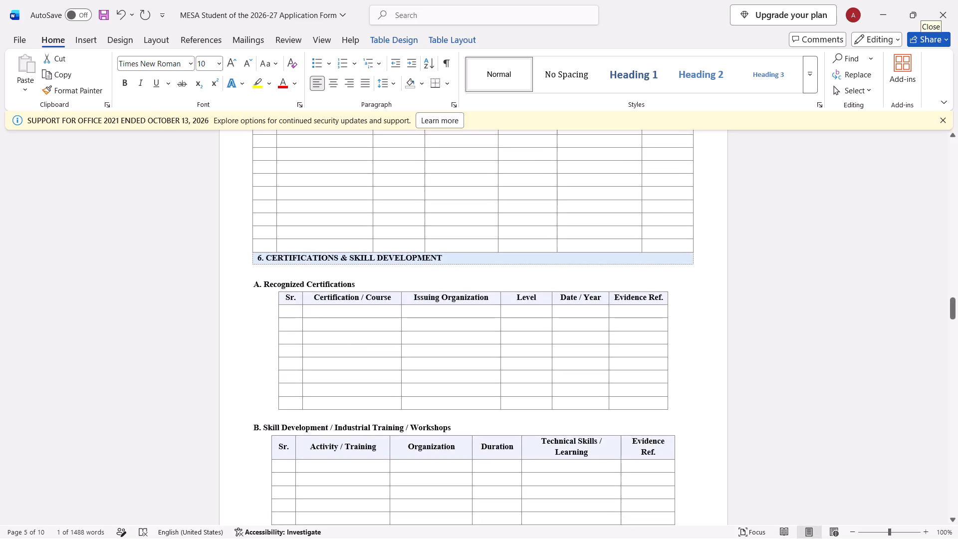
Enter SGPA 9.0 for the First semester and 9.32 for the Second in the Academic Performance table.
scroll(464, 415, up, 7)
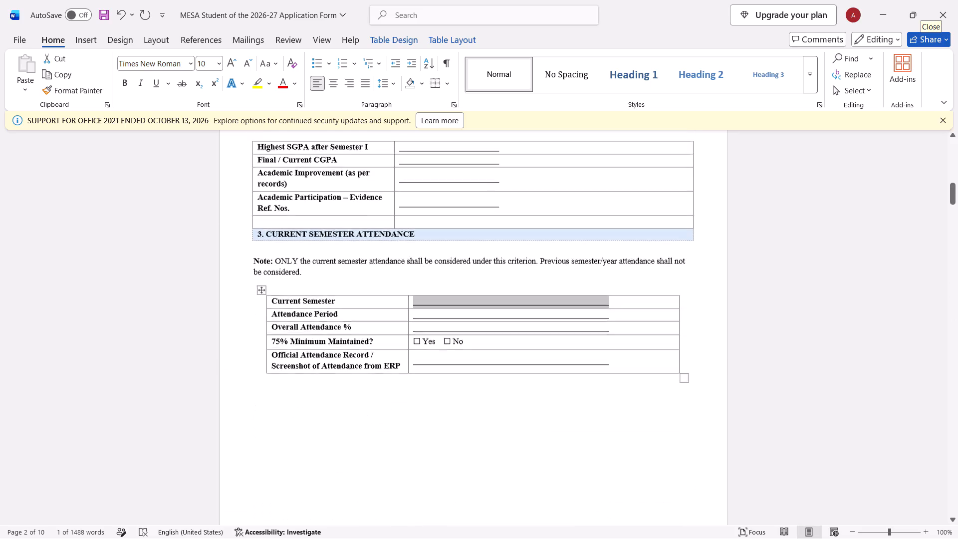
scroll(464, 415, up, 2)
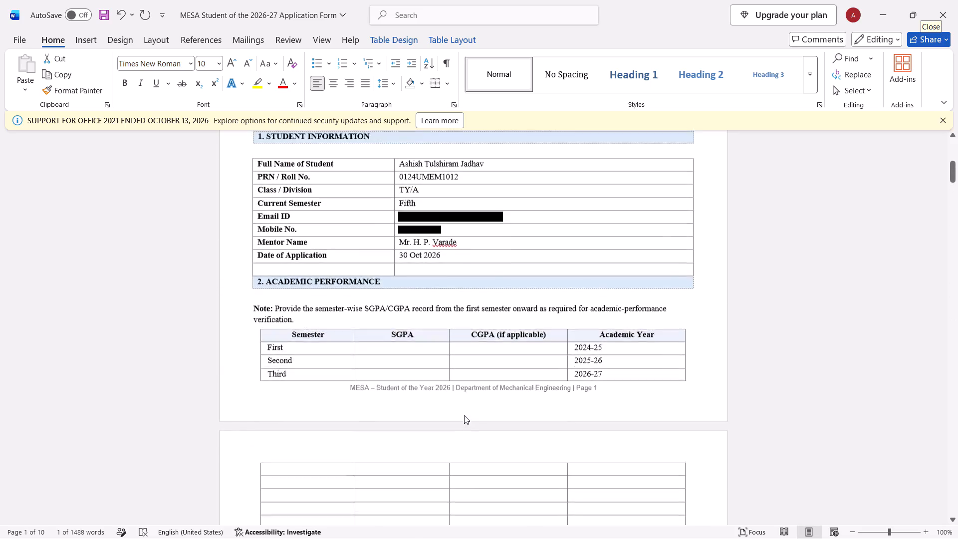
scroll(464, 415, up, 1)
click(436, 380)
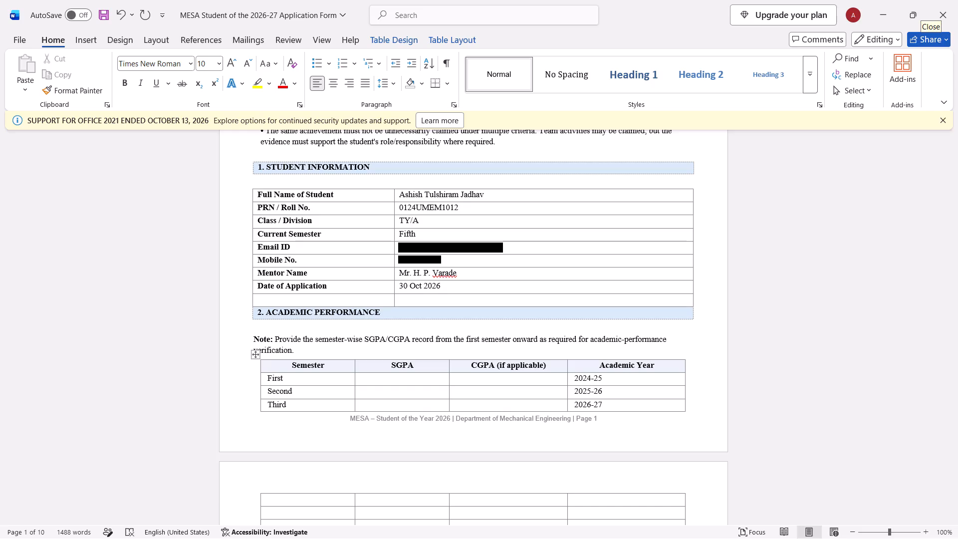
scroll(419, 317, down, 2)
scroll(388, 403, up, 1)
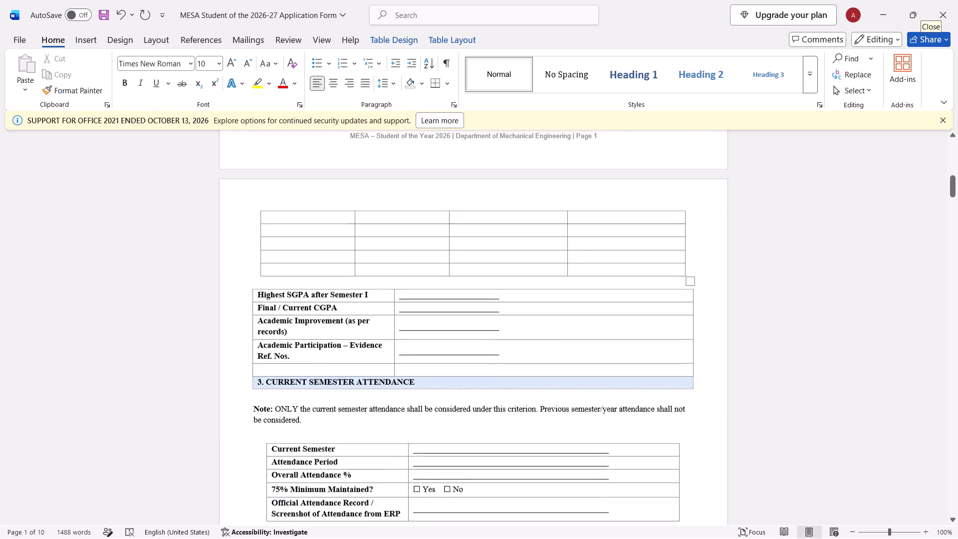
scroll(388, 403, up, 1)
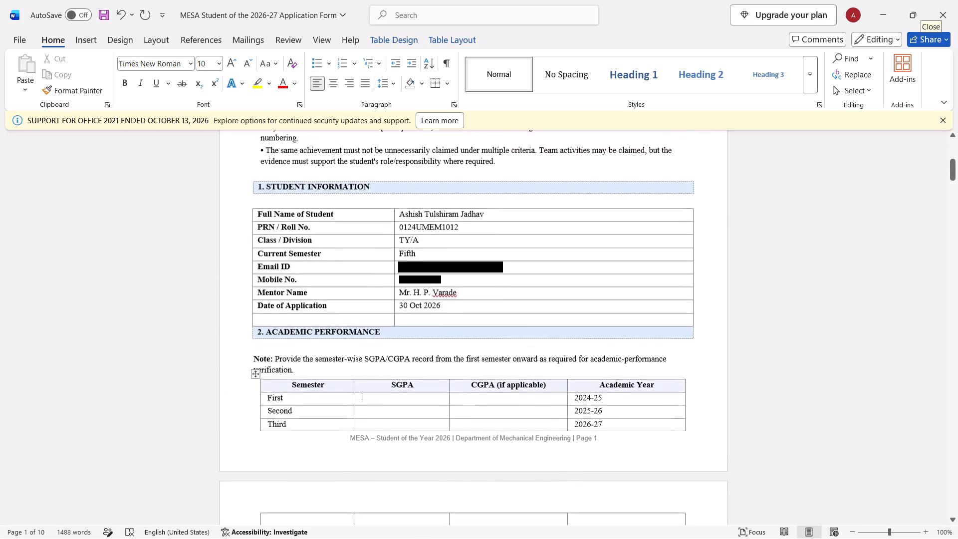
click(408, 399)
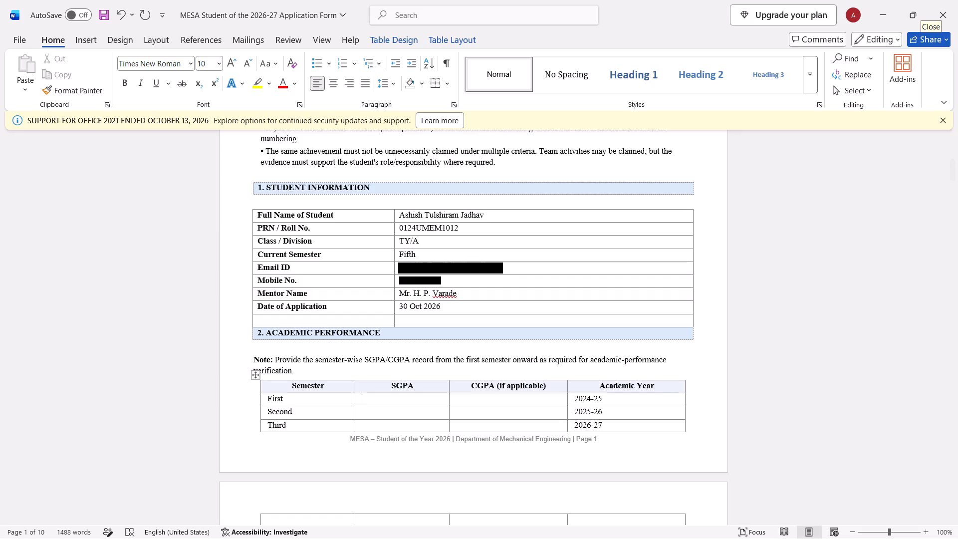
text(9.0)
key(Down)
text(9.32)
key(Down)
Enter 9.17 as the CGPA for the Second semester in the Academic Performance table.
scroll(380, 412, down, 1)
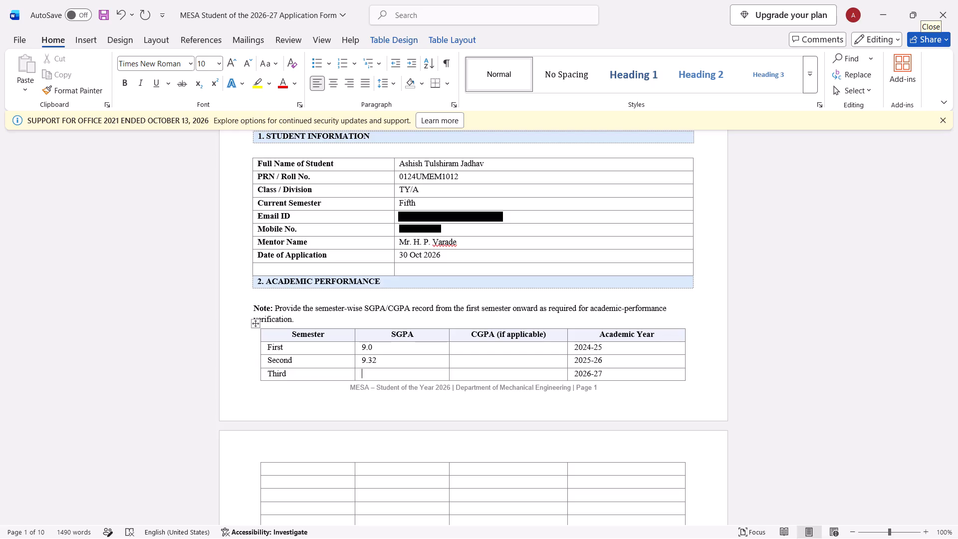
click(525, 360)
text(9.7)
key(BackSpace)
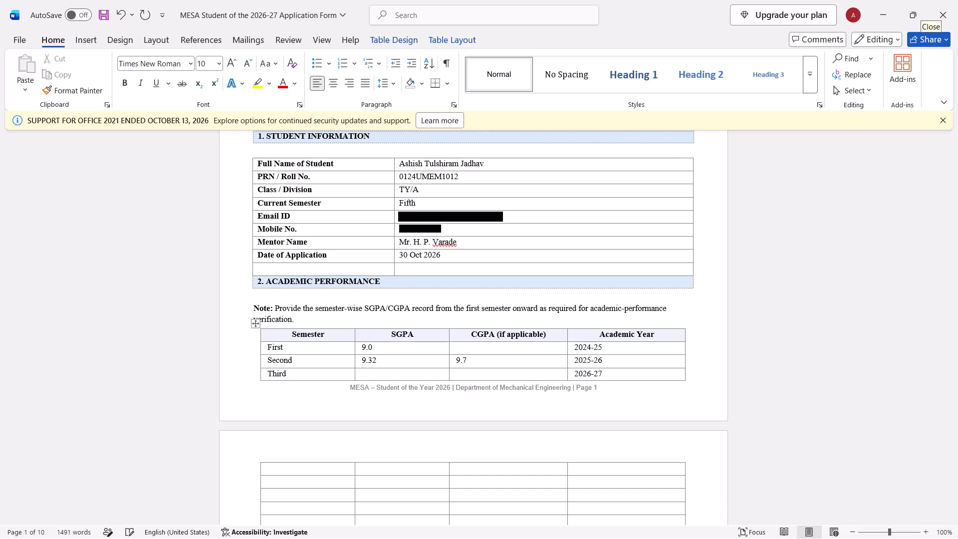
text(17)
click(415, 374)
Move the academic year 2026-27 from the Third semester row to the blank fourth row of the Academic Performance table.
drag(574, 349, 598, 348)
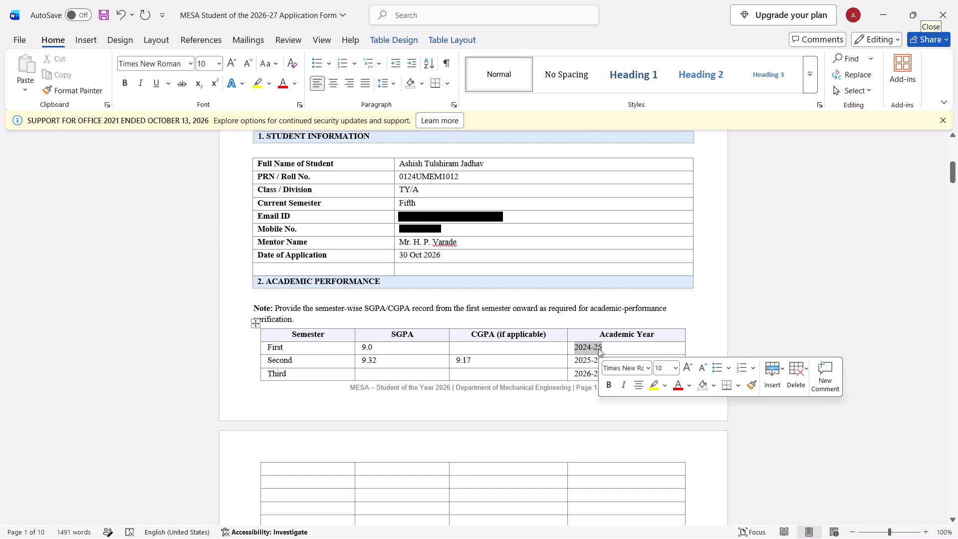
double_click(569, 359)
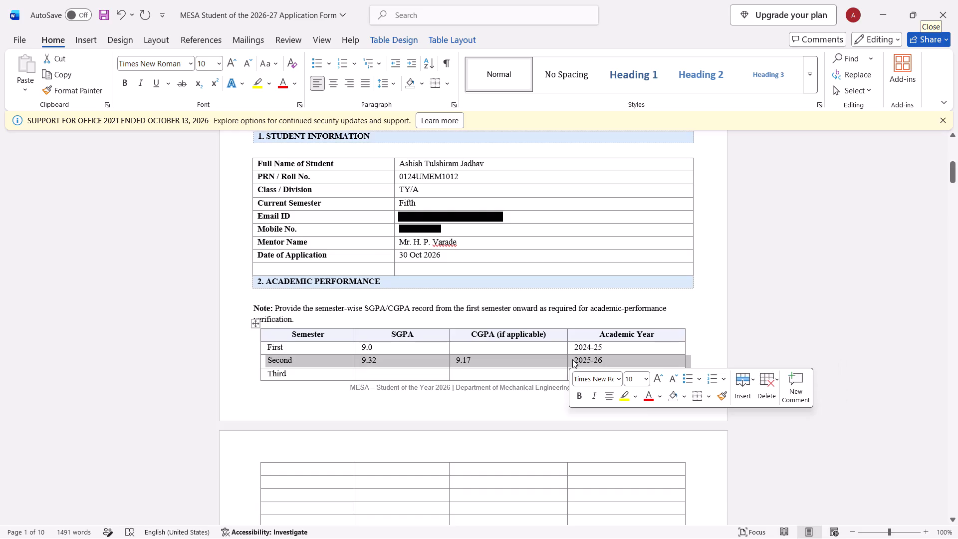
click(572, 359)
drag(574, 373, 597, 374)
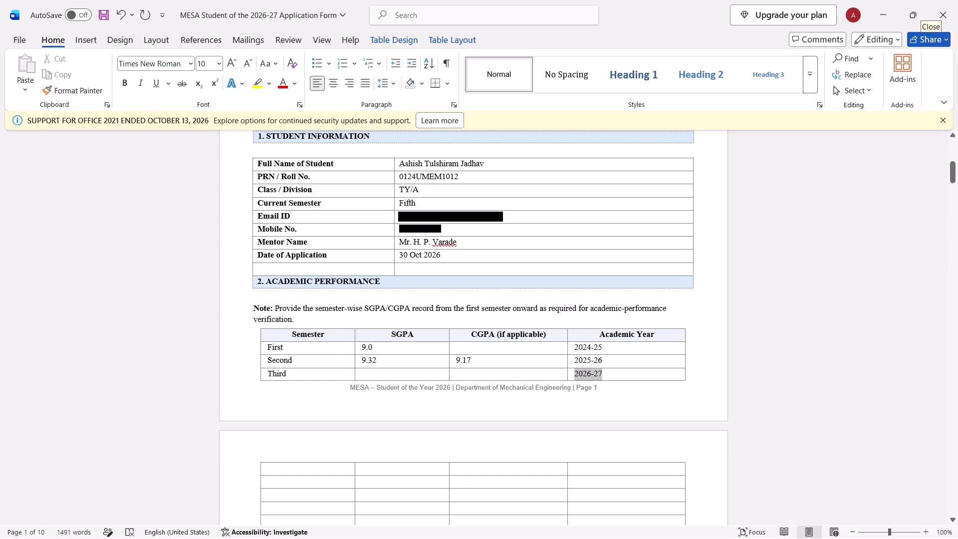
drag(597, 374, 598, 374)
click(598, 374)
key(ctrl+x)
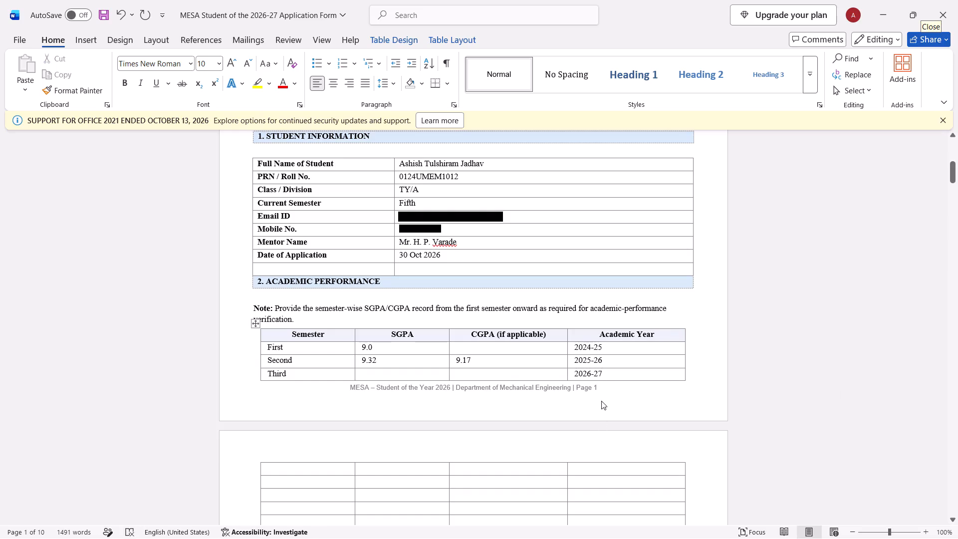
drag(604, 373, 576, 373)
key(ctrl+x)
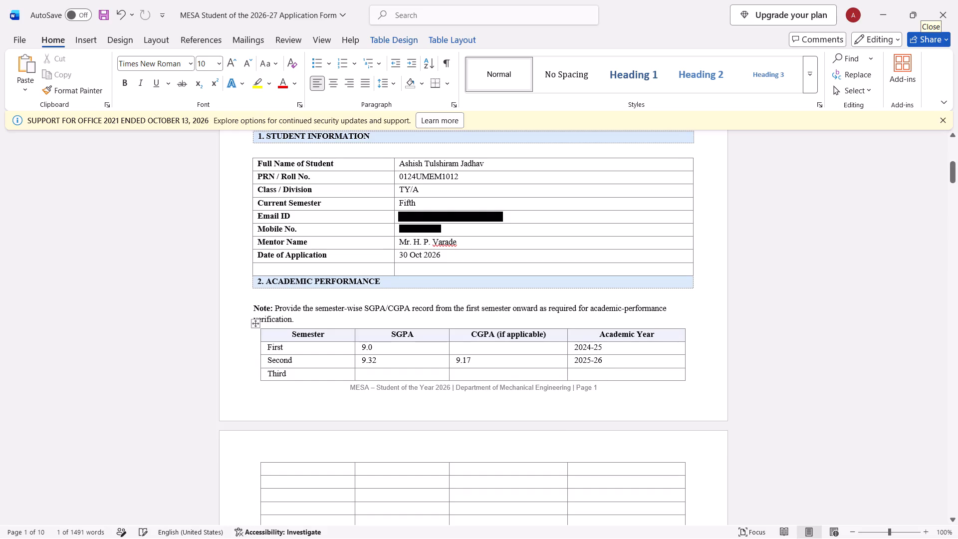
click(588, 471)
key(ctrl+v)
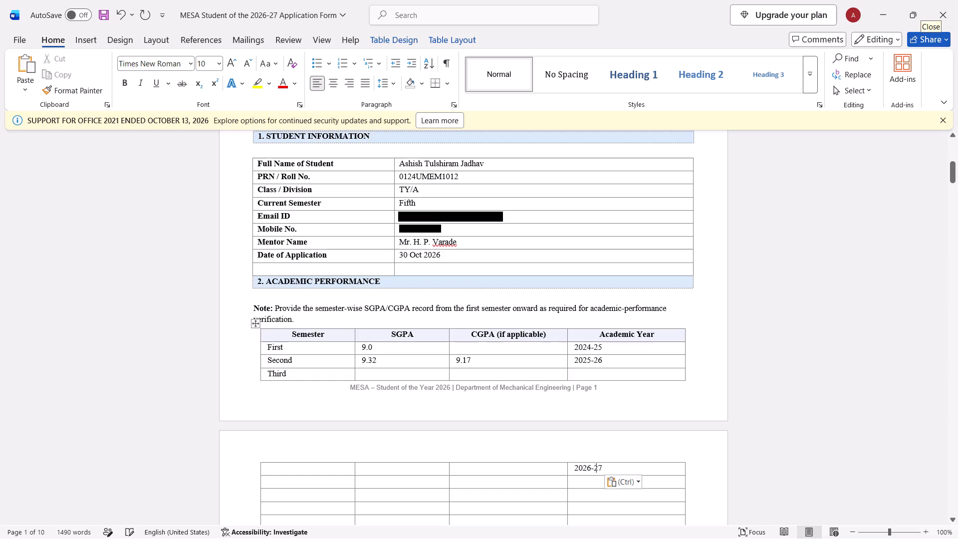
Move the academic year 2025-26 from the Second semester row to the Third semester row.
drag(604, 360, 593, 362)
drag(593, 362, 574, 361)
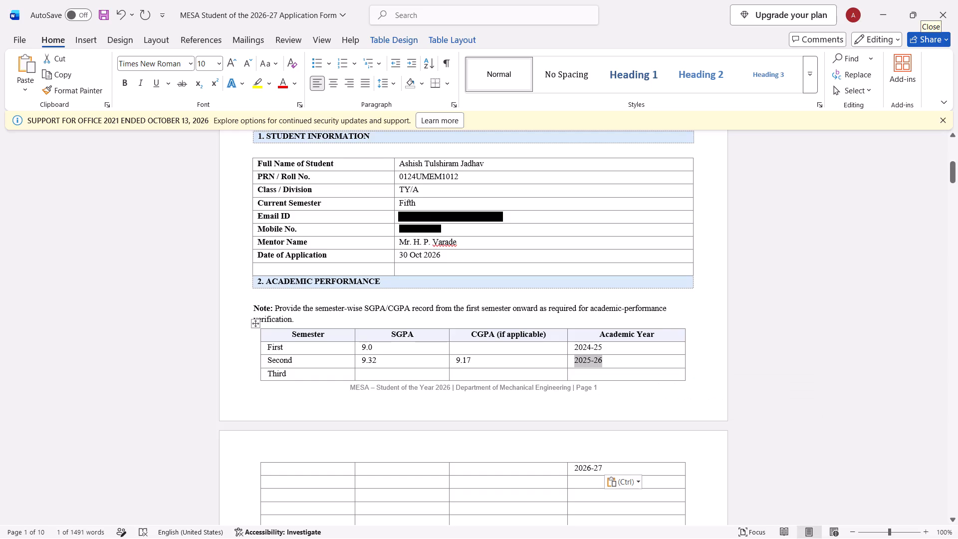
key(ctrl+x)
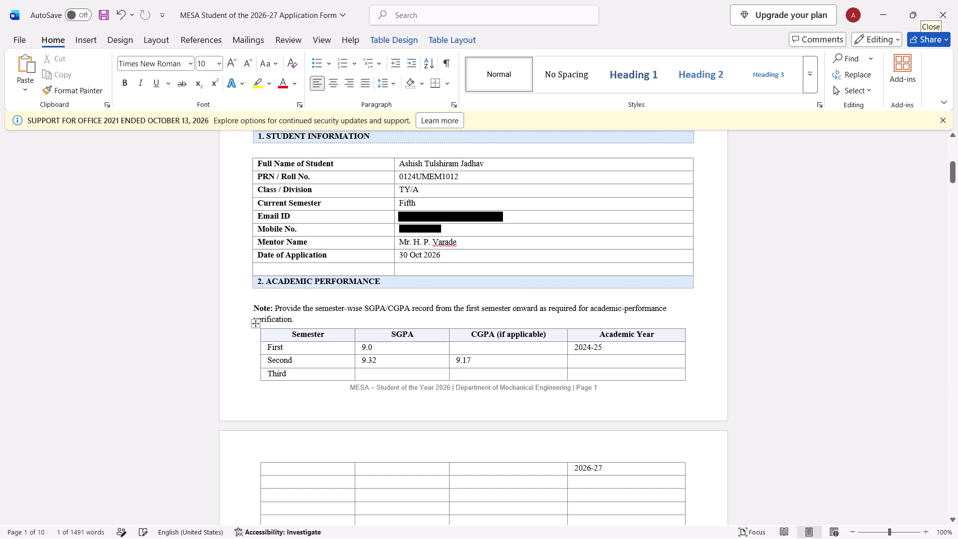
click(577, 376)
key(ctrl+v)
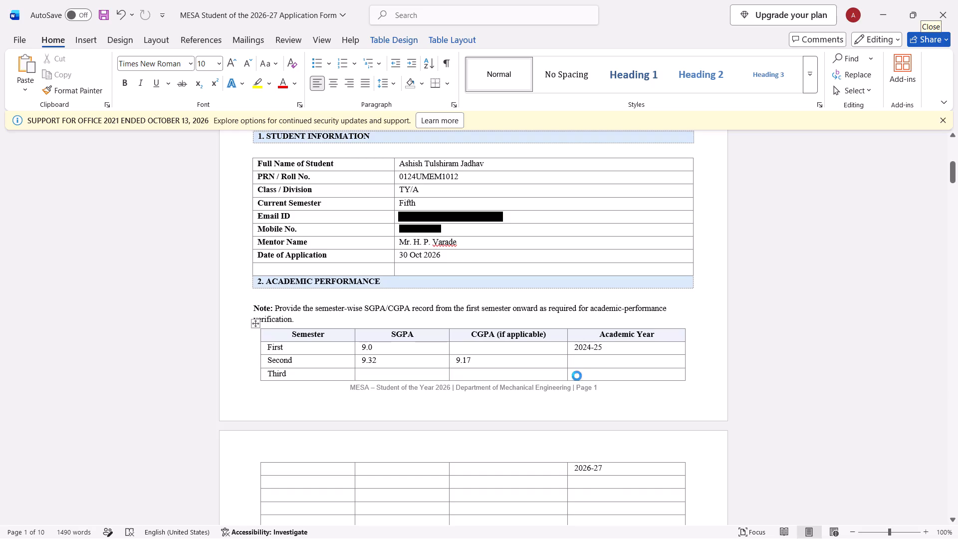
Copy the academic year 2024-25 from the First semester row into the empty Second semester cell.
drag(575, 346, 590, 346)
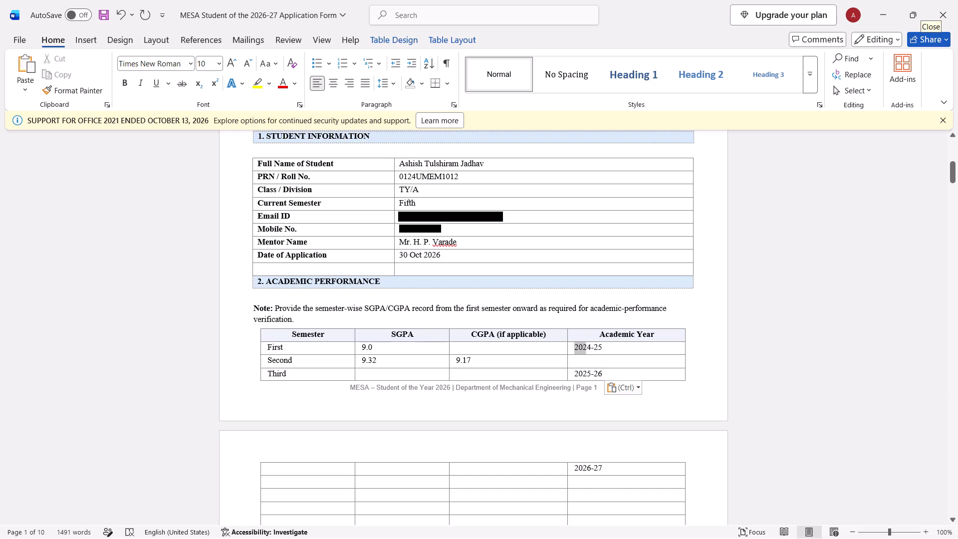
drag(590, 346, 602, 347)
key(ctrl+c)
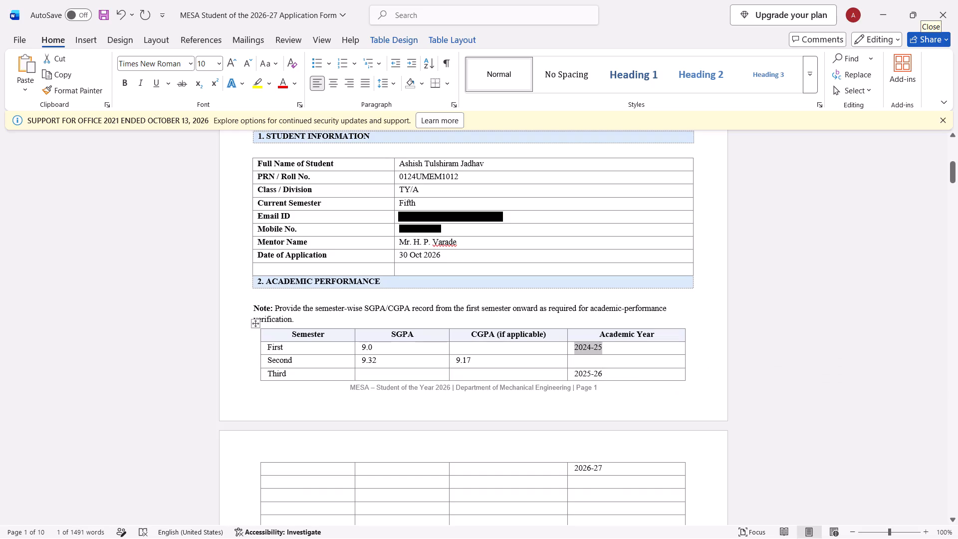
click(598, 360)
key(ctrl+v)
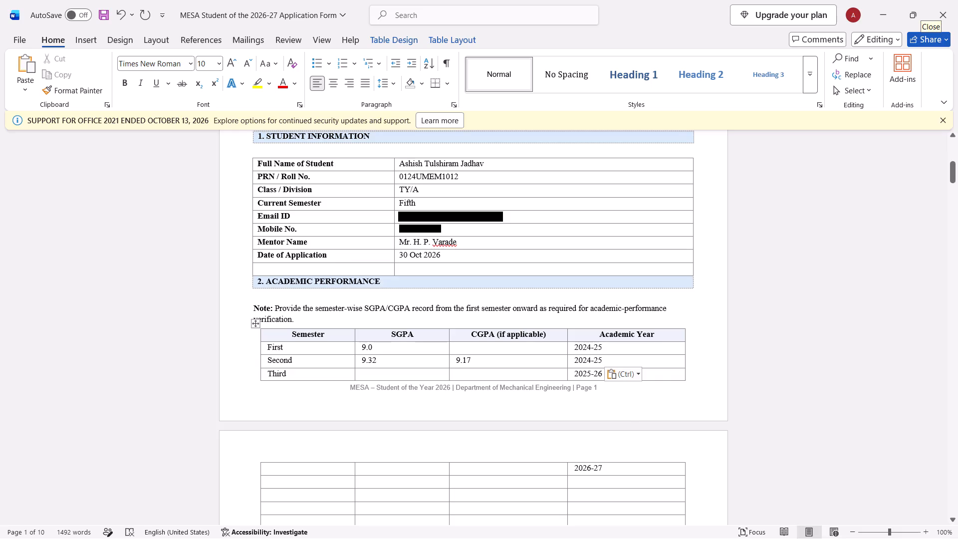
Replace the fourth row's academic year with a copy of 2025-26 from the Third semester row.
drag(574, 374, 599, 374)
key(ctrl+c)
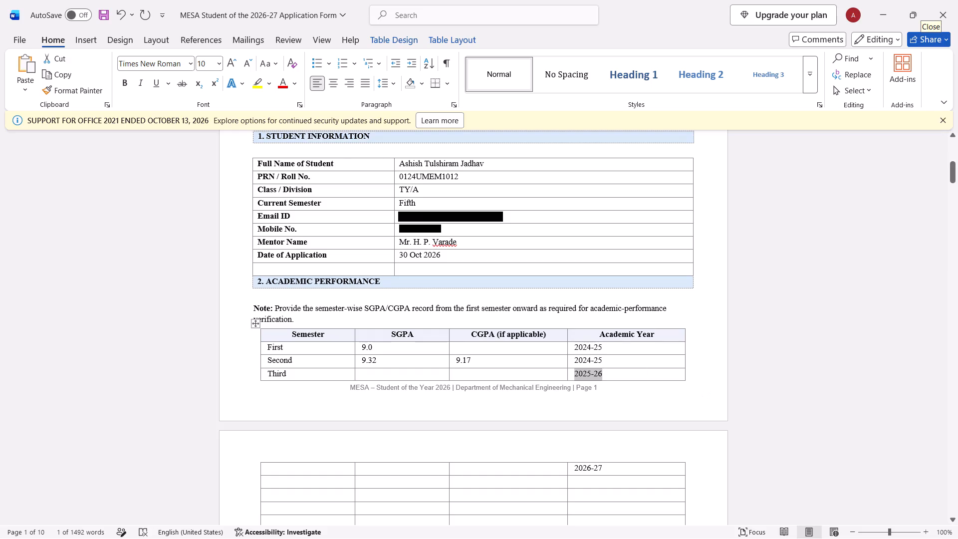
drag(605, 470, 576, 468)
key(ctrl+v)
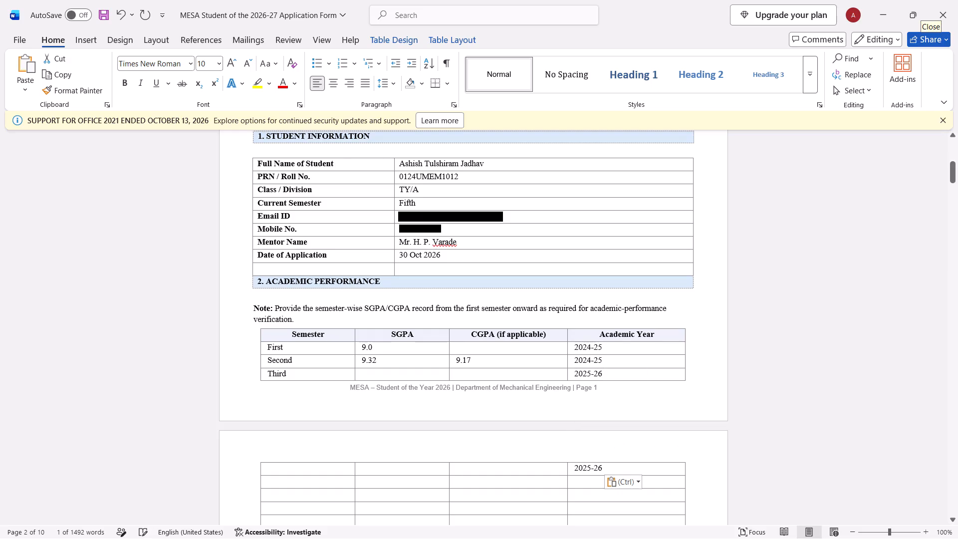
click(665, 453)
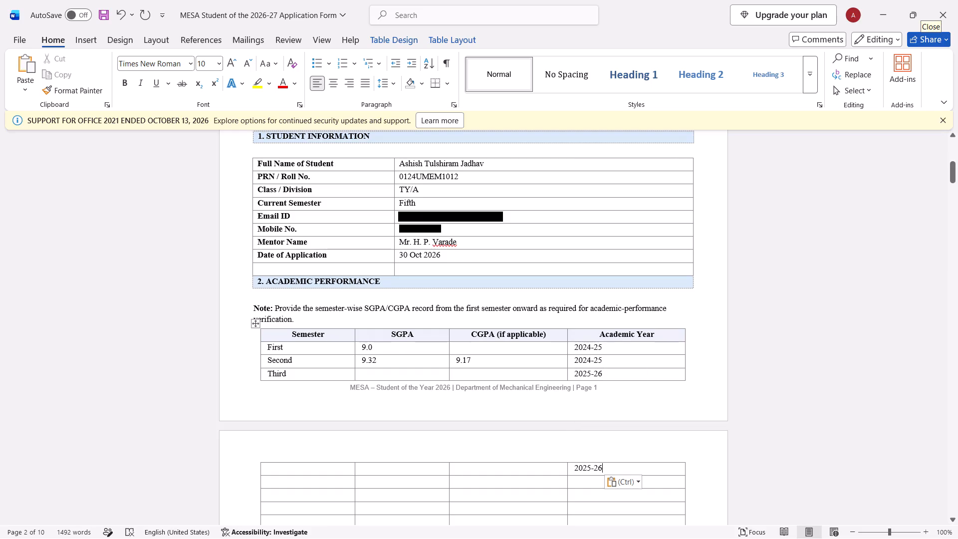
Enter 9.0 as the CGPA for the First semester in the Academic Performance table.
click(490, 348)
text(9.0)
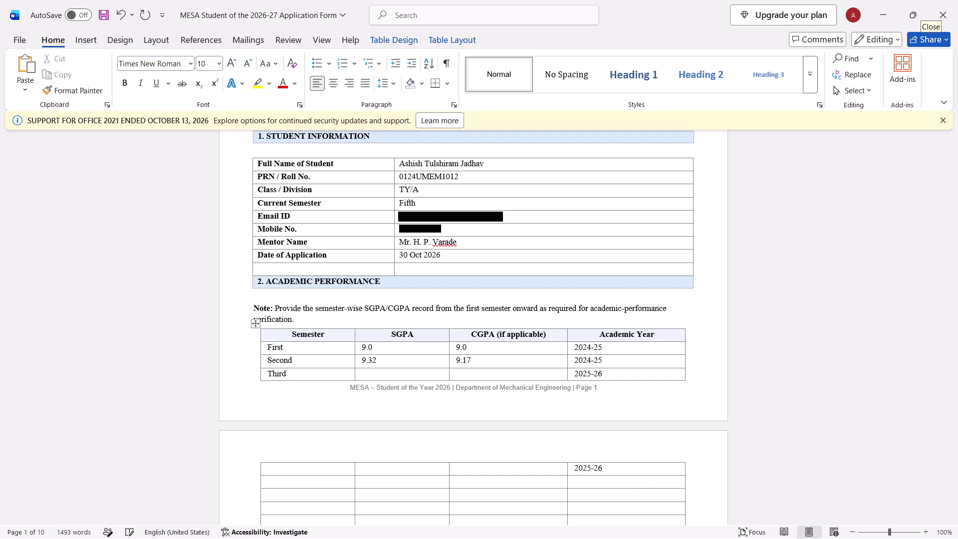
Enter 9.09 as the SGPA and 9.14 as the CGPA for the Third semester in the Academic Performance table.
click(412, 373)
key(0)
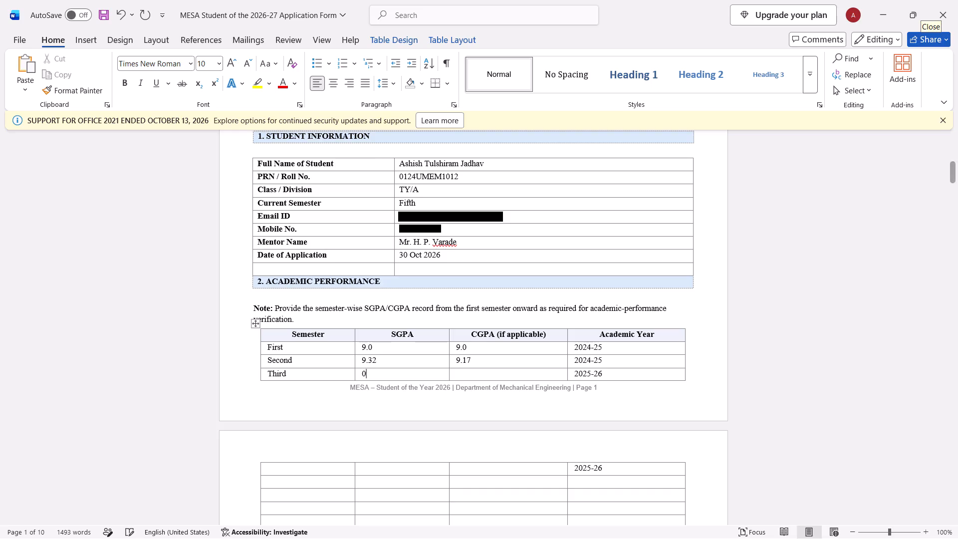
key(BackSpace)
text(9.09)
key(Right)
text(9.14)
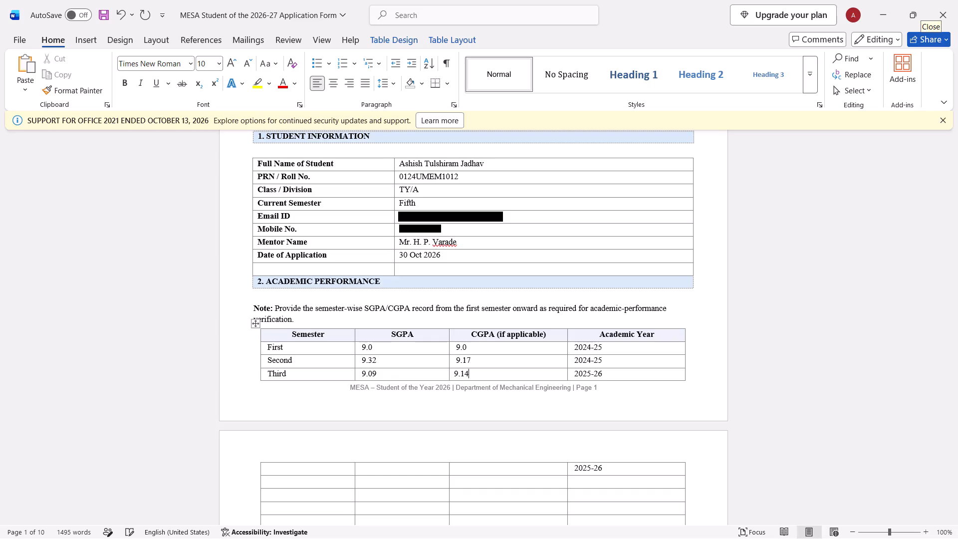
Label the fourth semester row Fourth and enter 8.64 as its SGPA and 9.01 as its CGPA.
click(336, 470)
text(Fourth)
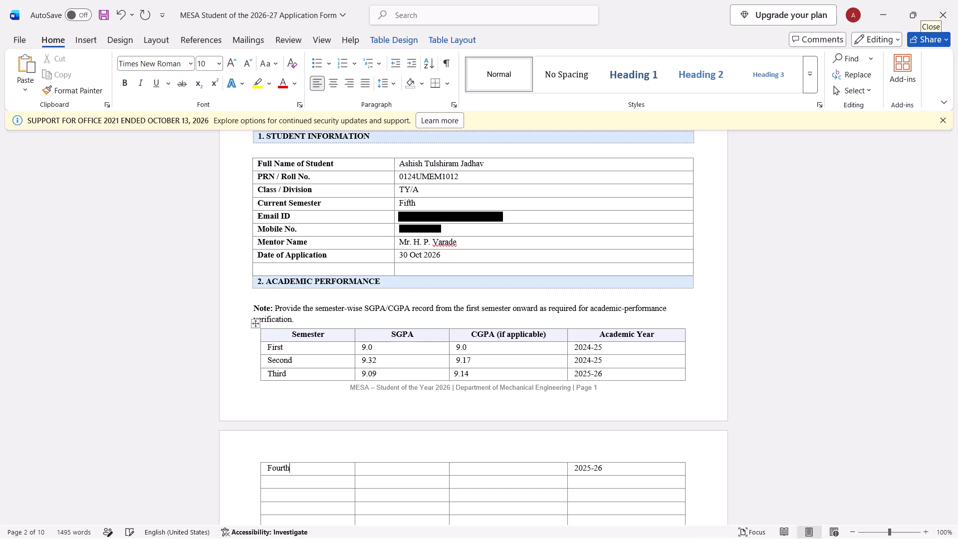
click(378, 470)
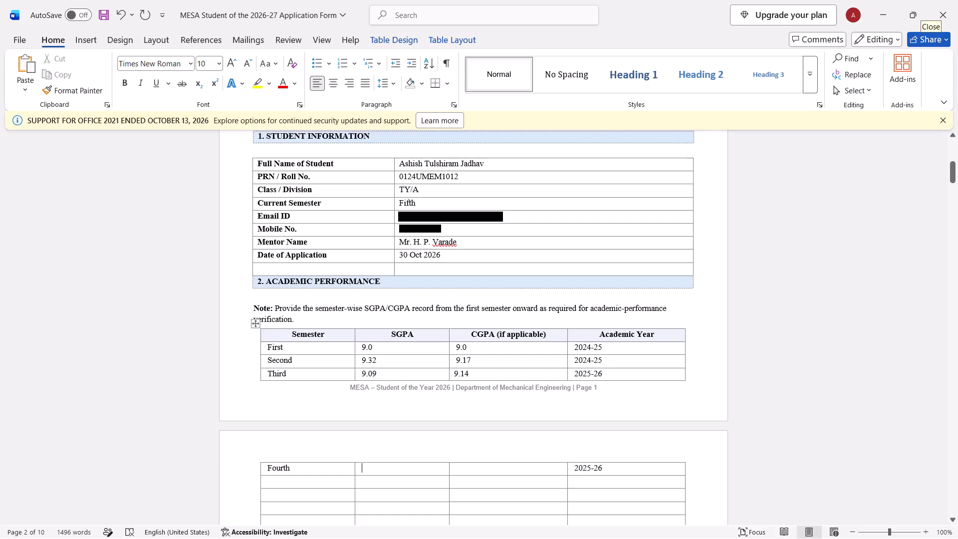
key(8)
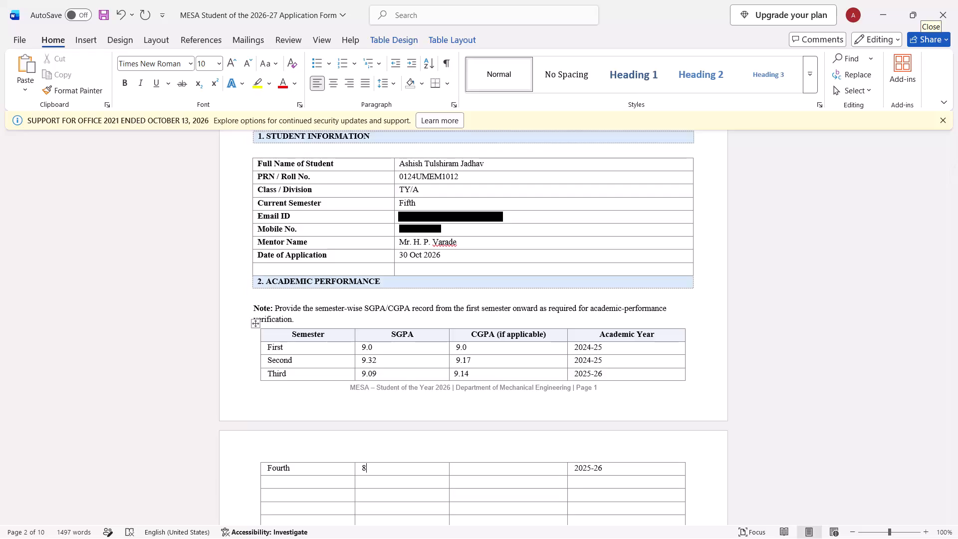
text(.64)
key(Right)
text(0.)
key(BackSpace)
key(BackSpace)
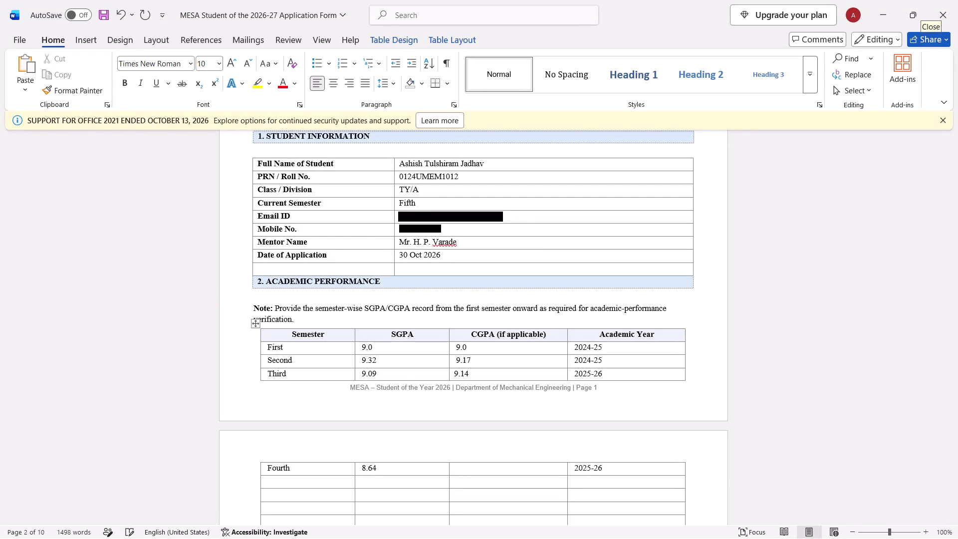
text(9.01)
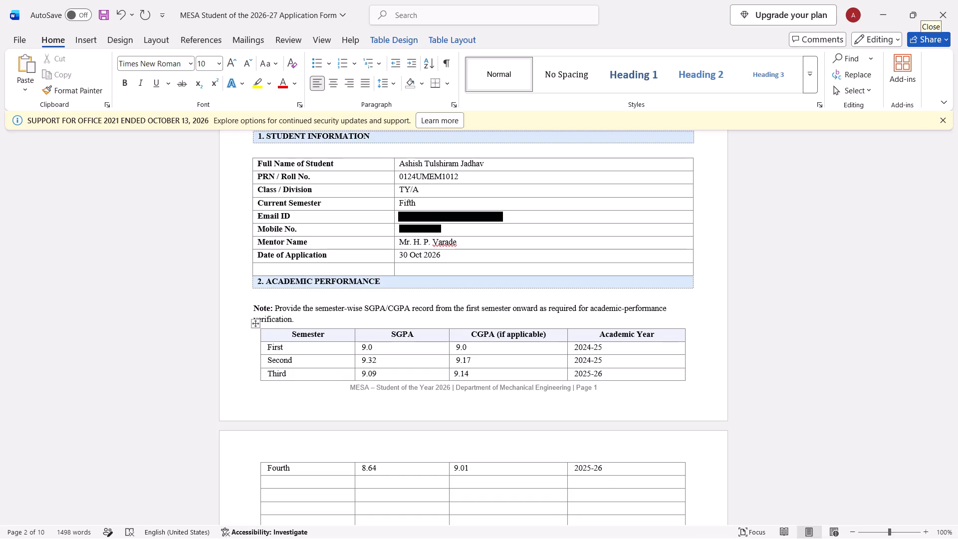
Replace the blank lines with 9.32 for Highest SGPA after Semester I and 9.01 for Final / Current CGPA.
scroll(404, 461, down, 1)
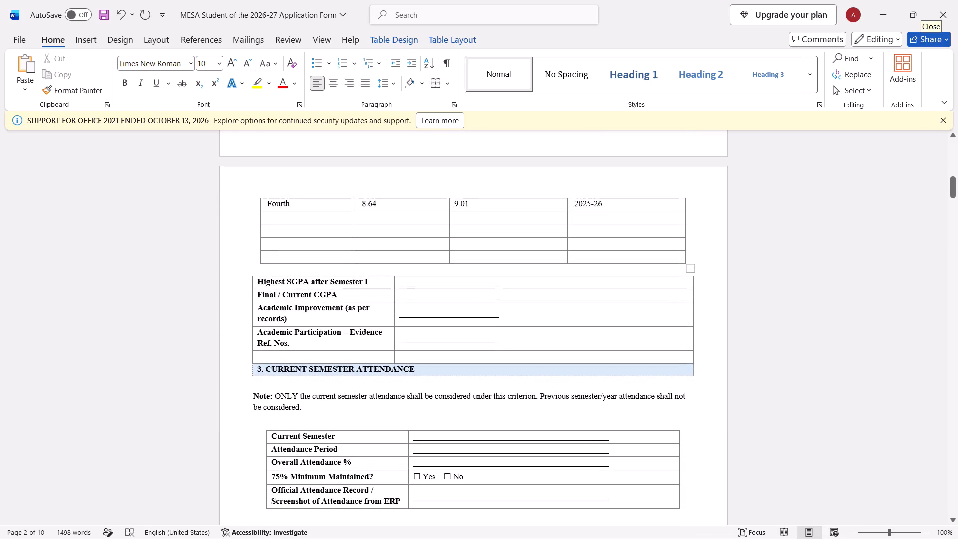
double_click(411, 283)
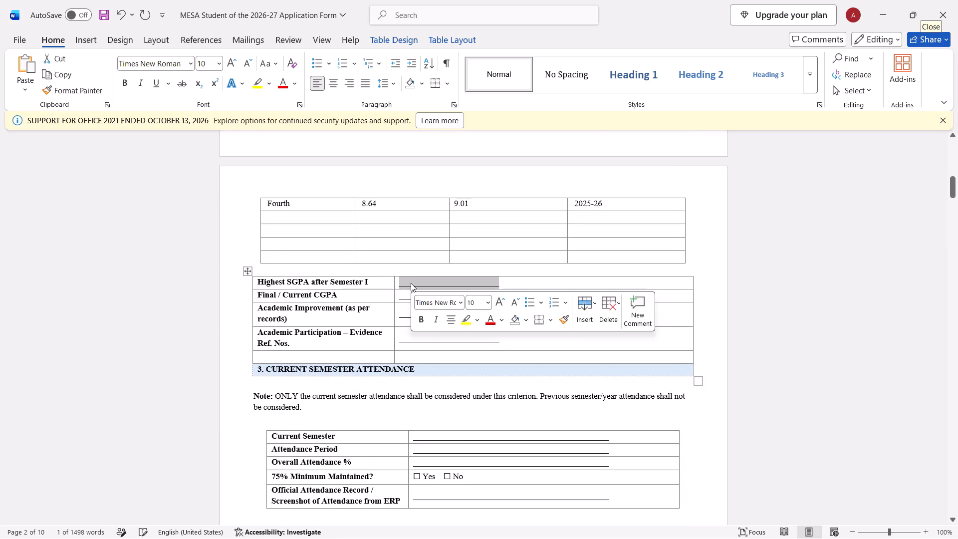
scroll(411, 283, up, 1)
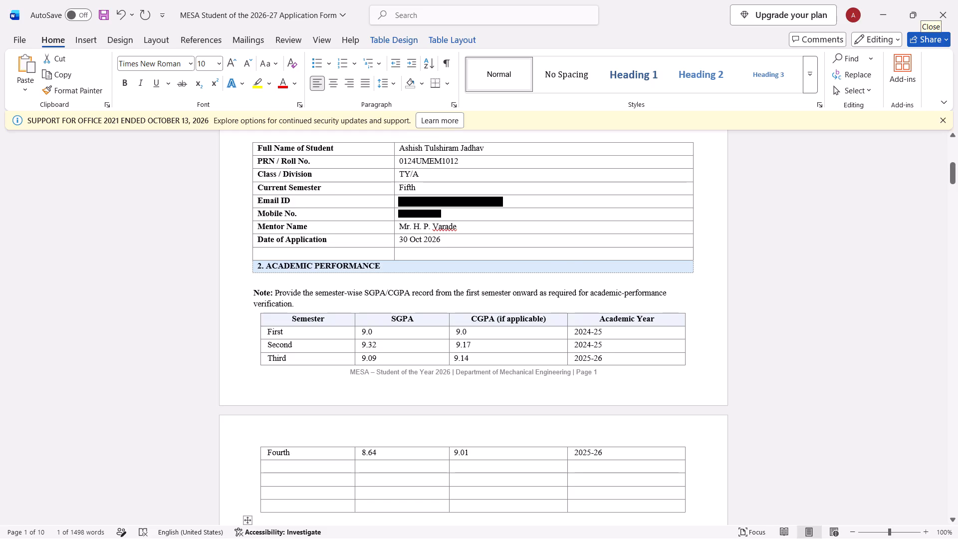
scroll(411, 283, down, 1)
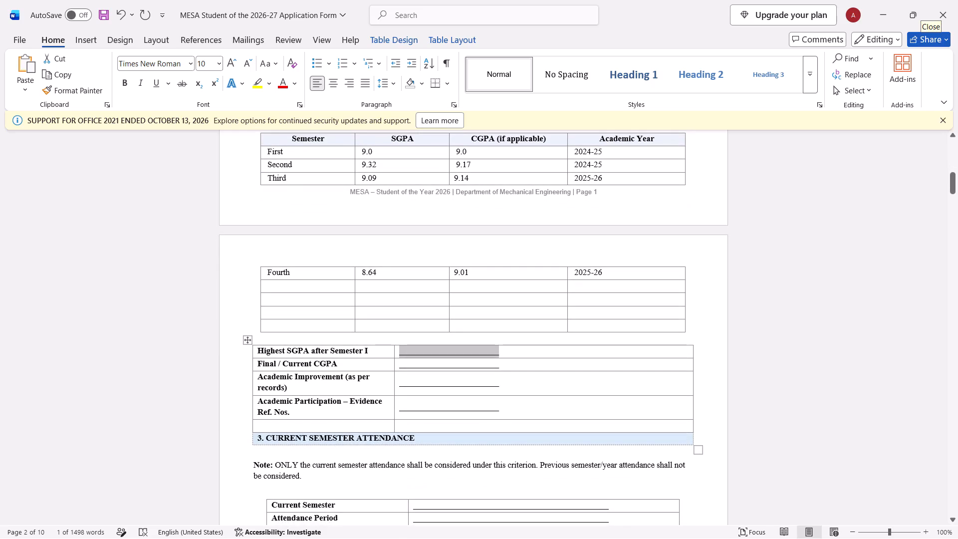
text(9.32)
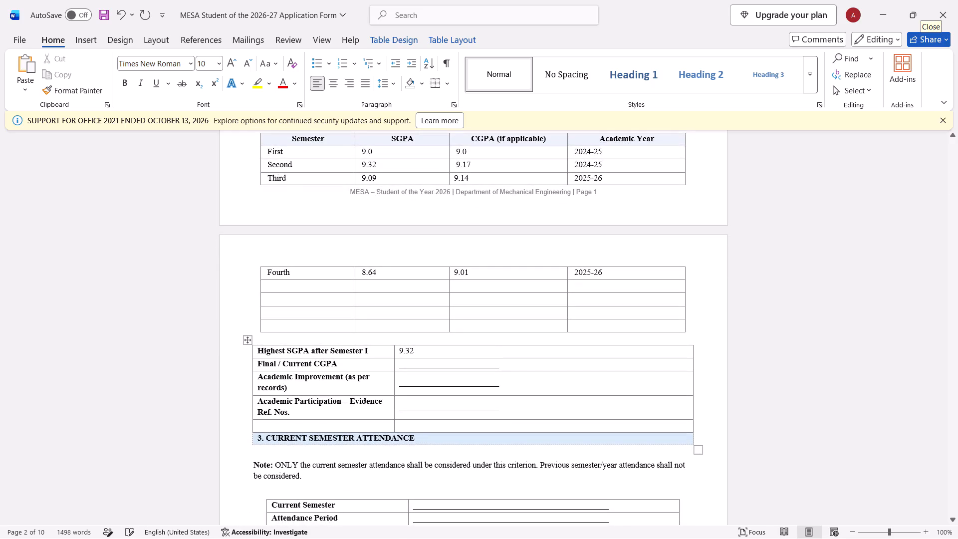
double_click(420, 364)
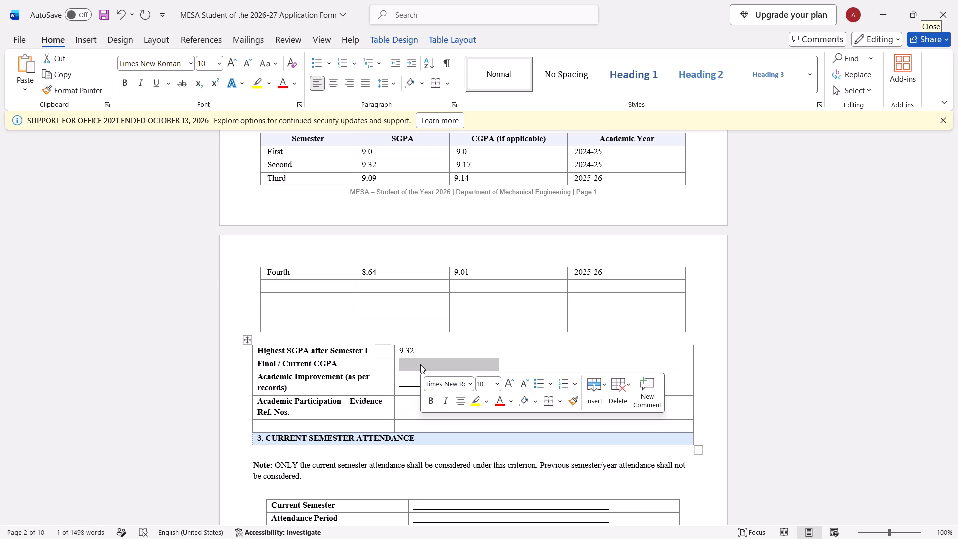
text(9.01)
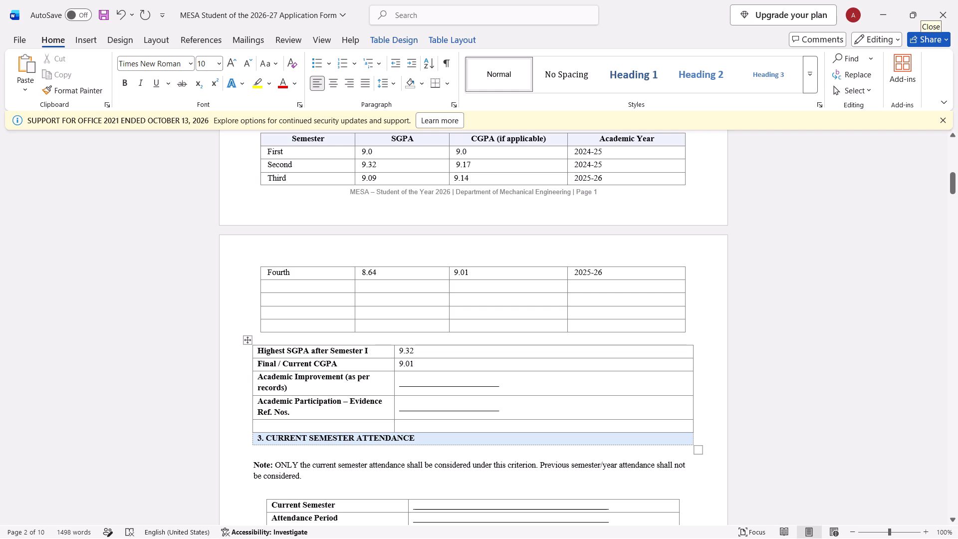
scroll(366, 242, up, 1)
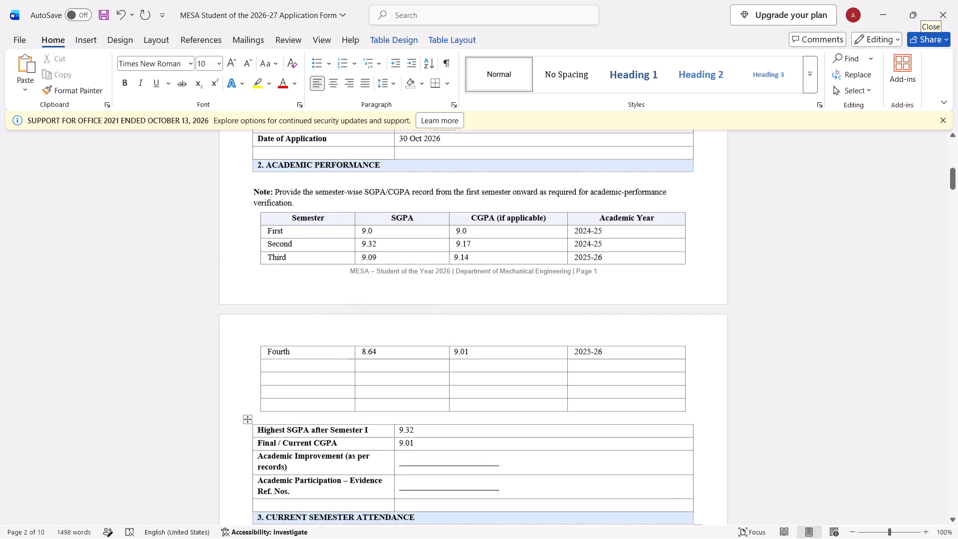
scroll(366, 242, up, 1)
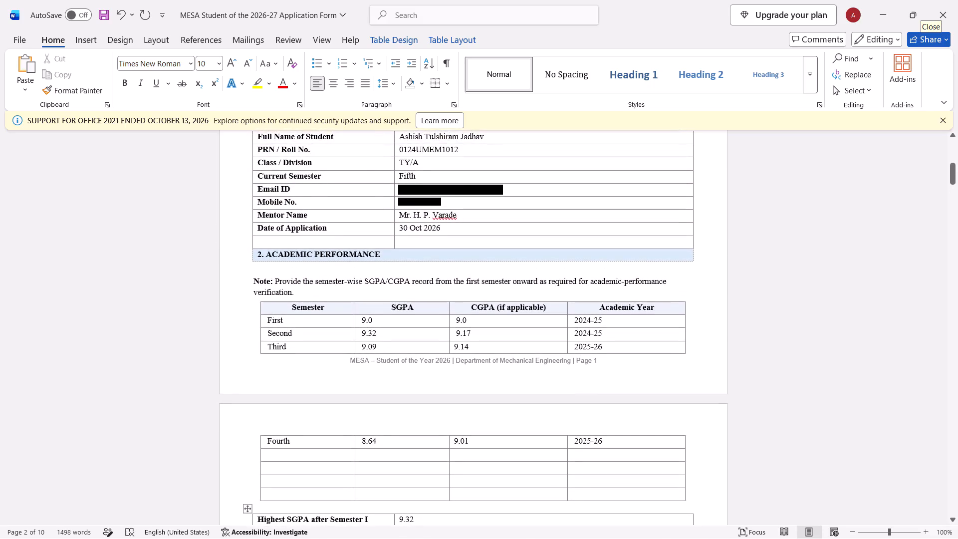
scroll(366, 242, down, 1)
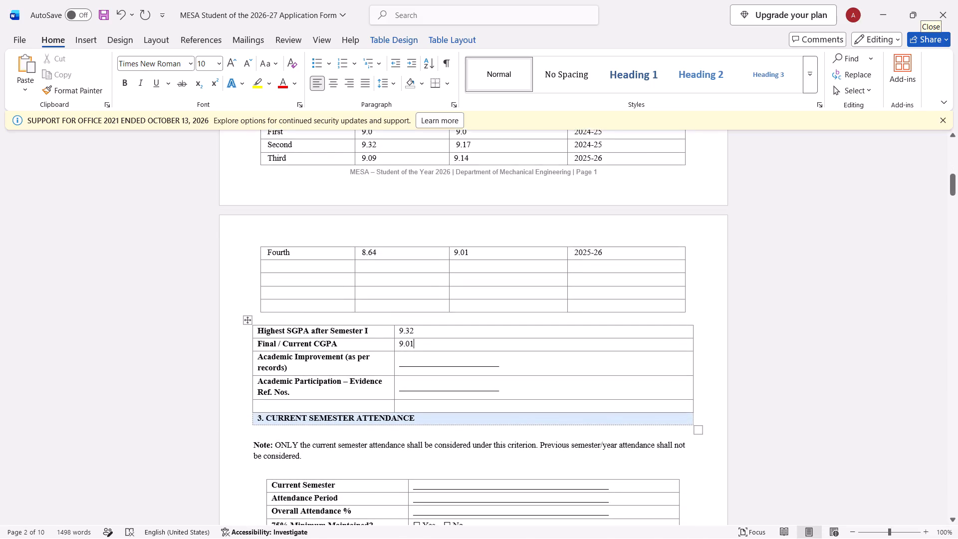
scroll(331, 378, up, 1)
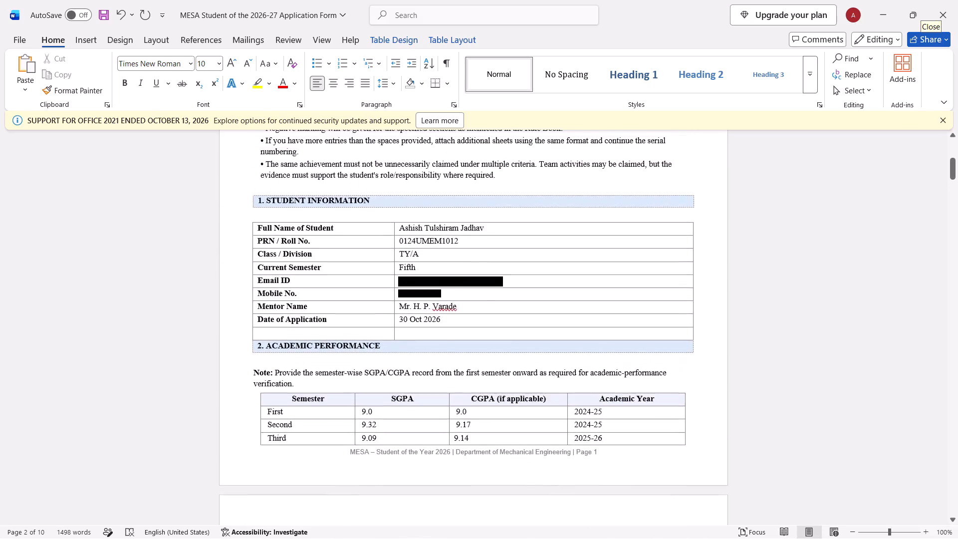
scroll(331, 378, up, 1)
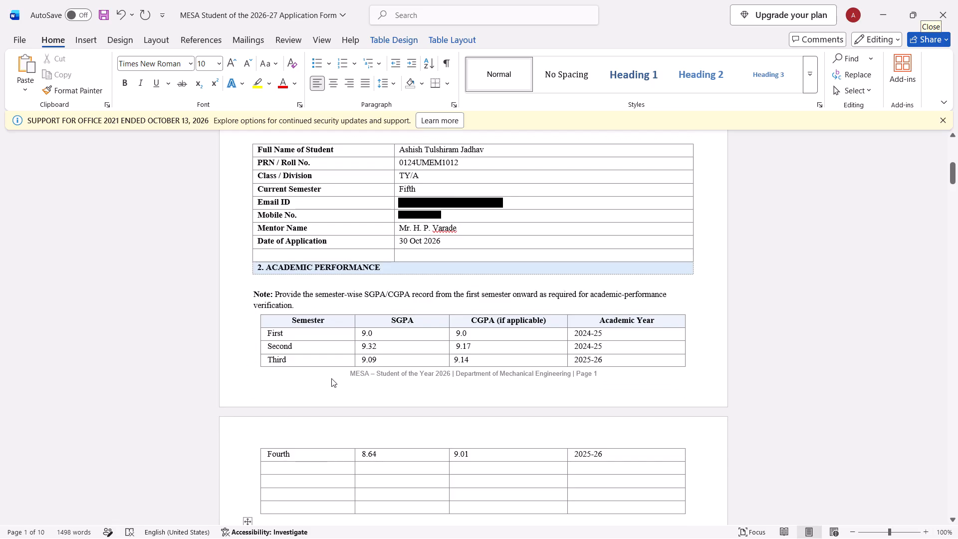
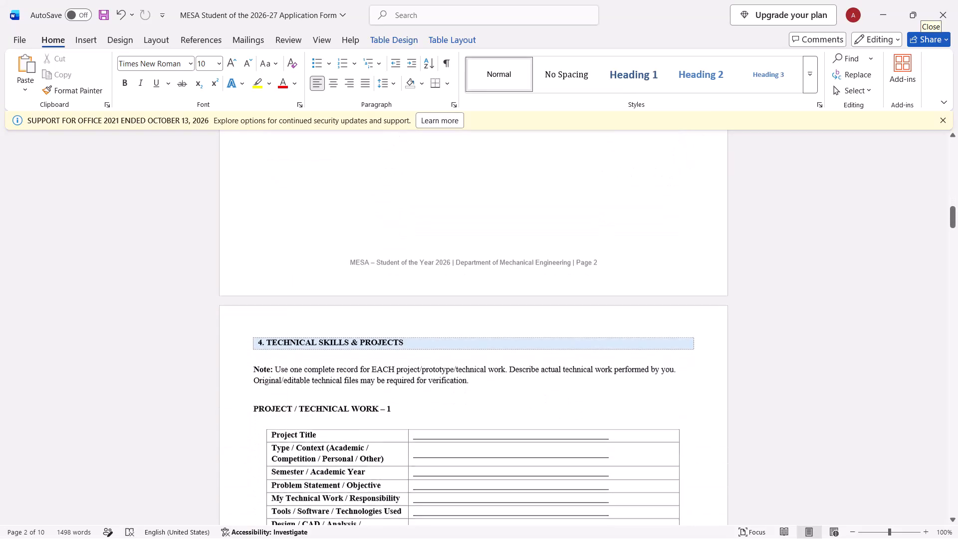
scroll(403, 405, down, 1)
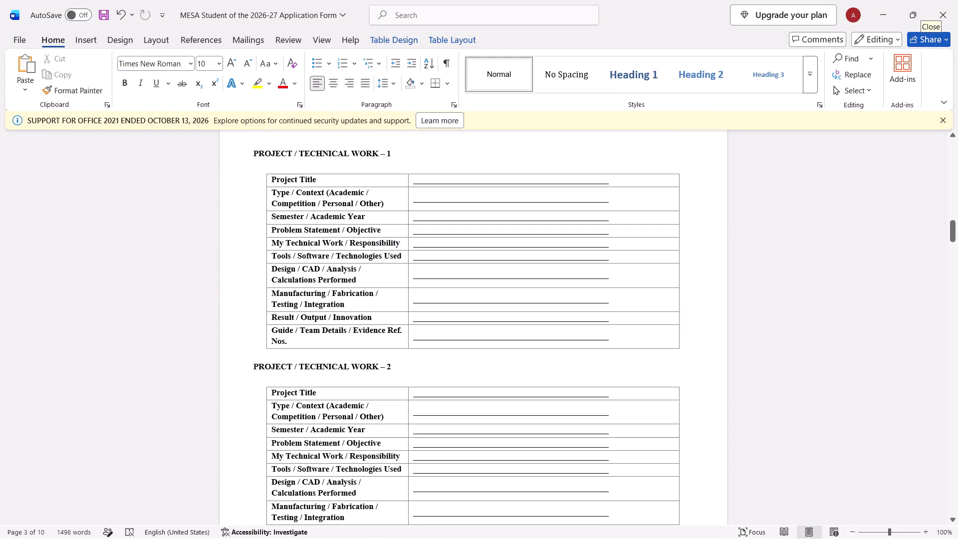
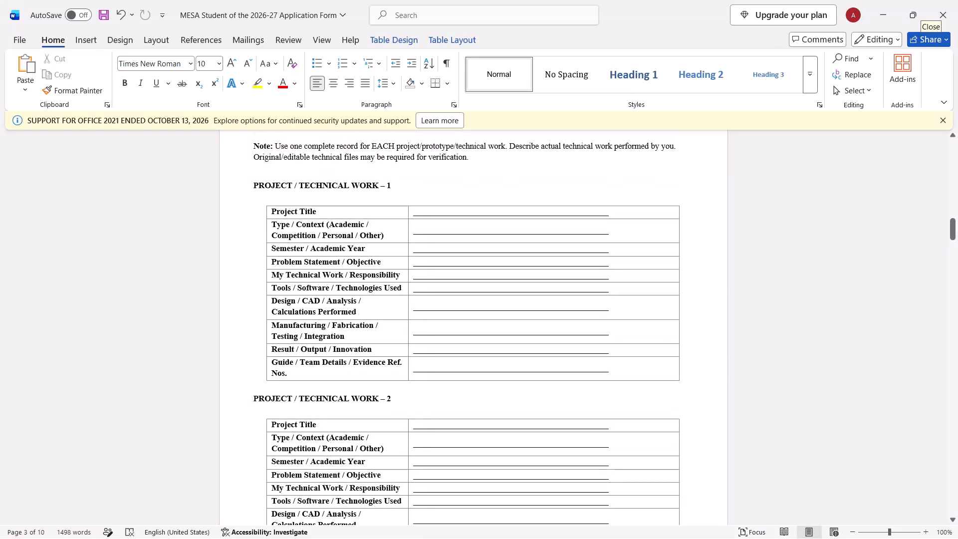
Select the blank placeholder line in the Project Title row of the PROJECT / TECHNICAL WORK – 1 table.
double_click(446, 214)
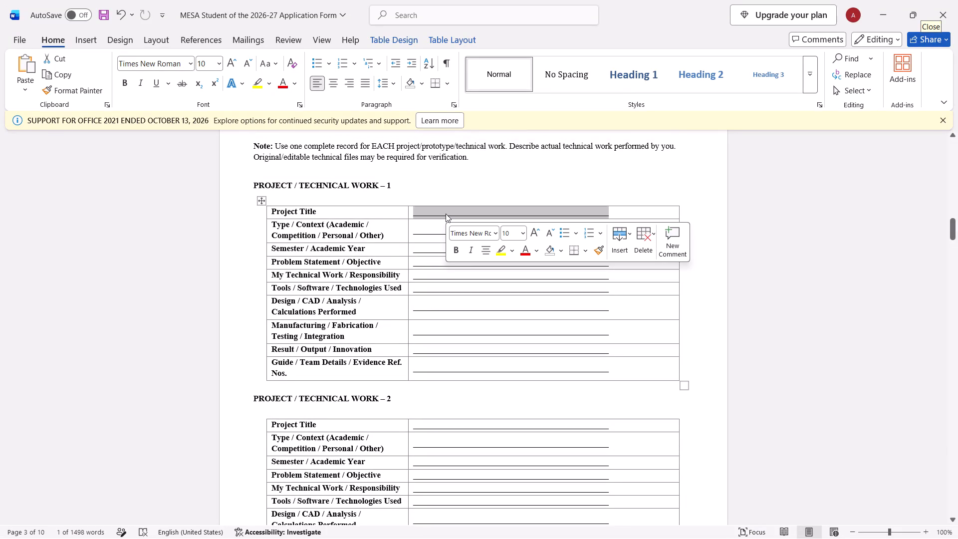
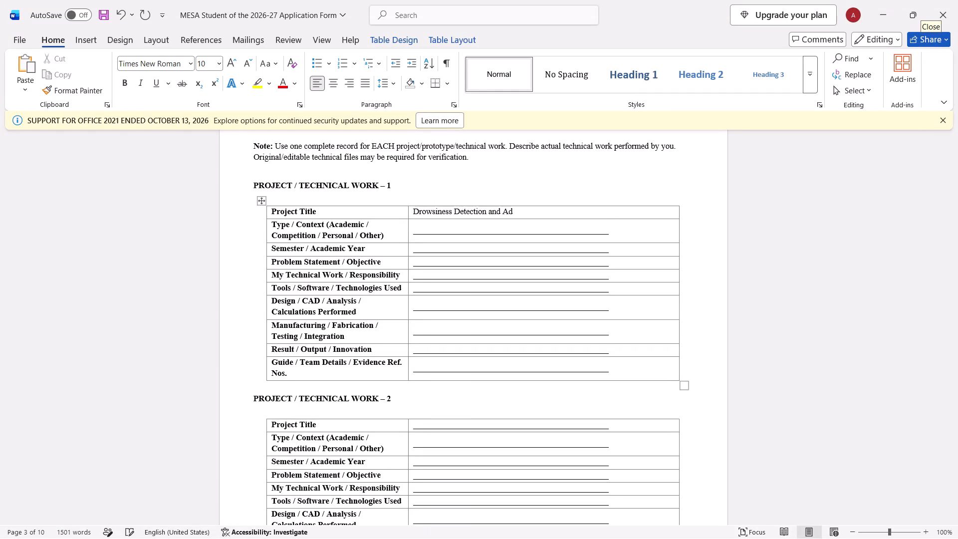
Complete the Project Title of PROJECT / TECHNICAL WORK – 1 as "Drowsiness Detection and ADAS Implementation in Vehicle".
key(BackSpace)
key(BackSpace)
key(BackSpace)
key(BackSpace)
text(DAS imple)
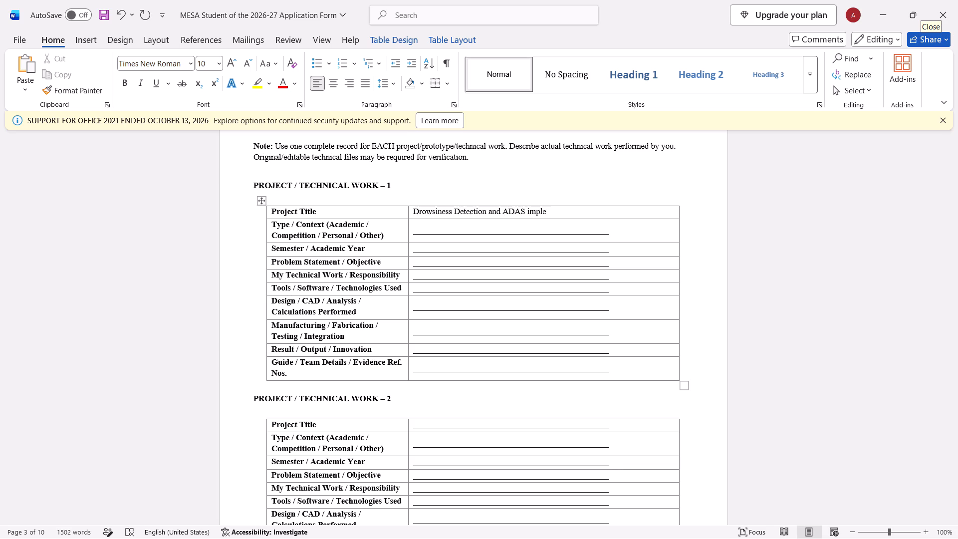
key(BackSpace)
key(BackSpace)
key(BackSpace)
key(BackSpace)
key(BackSpace)
text(Implem)
text(ent)
text(ation)
key(space)
text(in Vehicle)
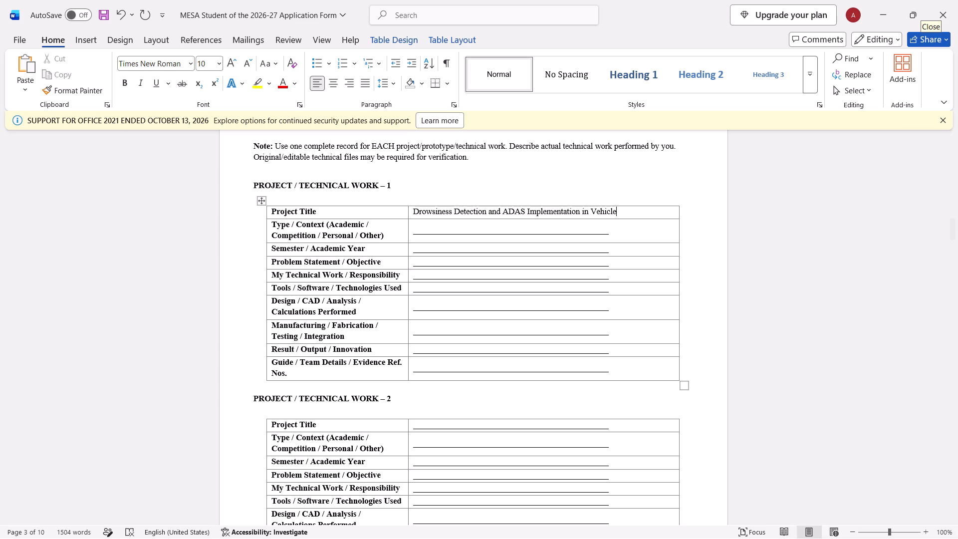
Replace the blank line in the Type / Context row of PROJECT / TECHNICAL WORK – 1 with "Competition Project".
double_click(438, 232)
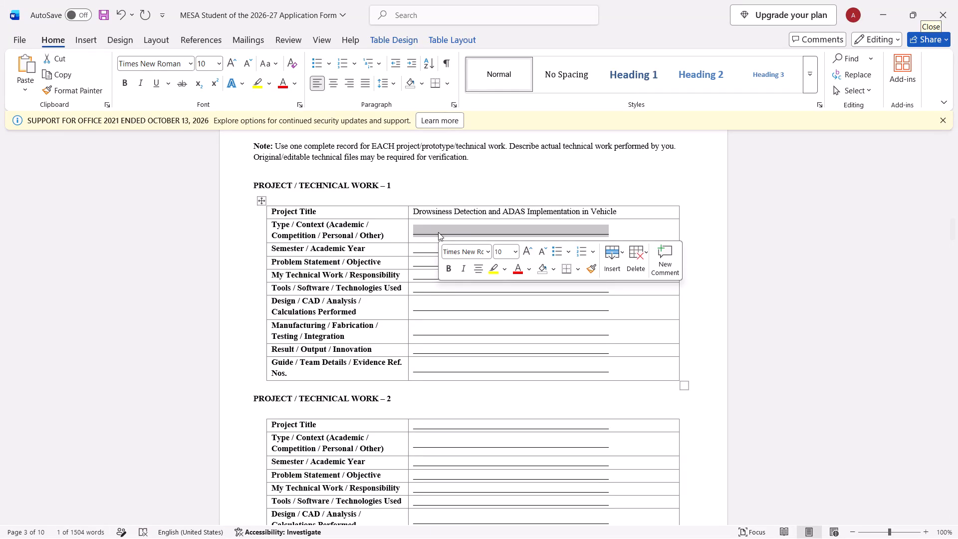
text(Compl)
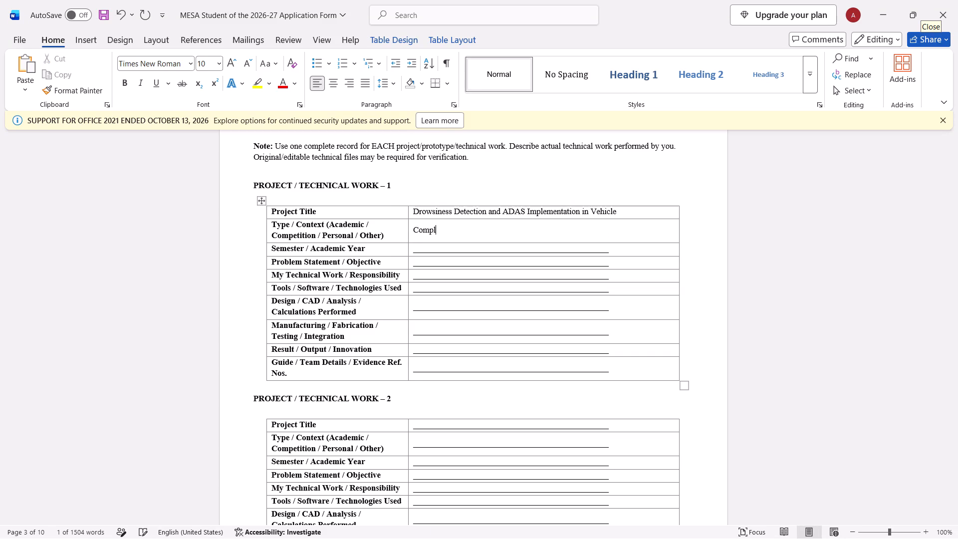
key(BackSpace)
key(e)
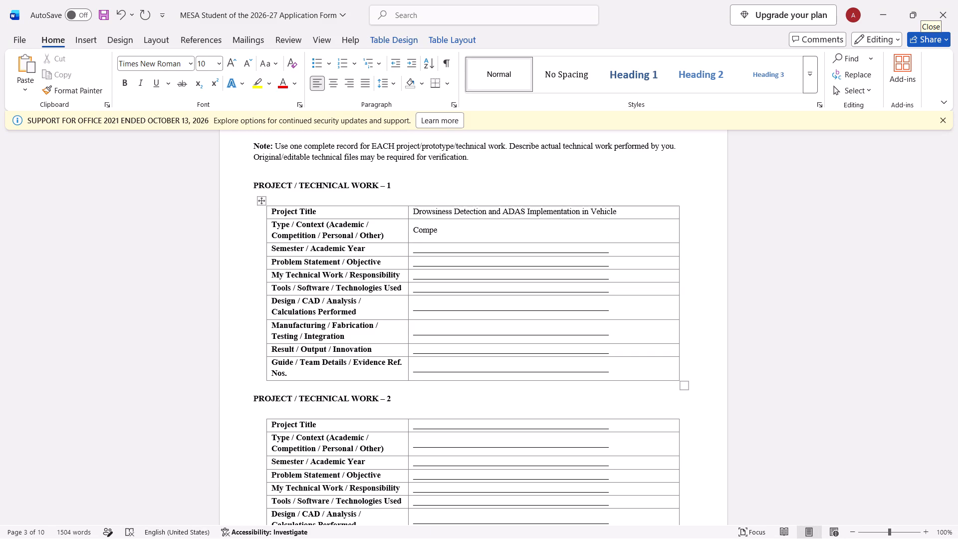
text(tition)
key(space)
text(PRojet)
key(BackSpace)
key(BackSpace)
key(BackSpace)
key(BackSpace)
key(BackSpace)
text(rojx)
key(BackSpace)
text(ecy)
key(BackSpace)
key(t)
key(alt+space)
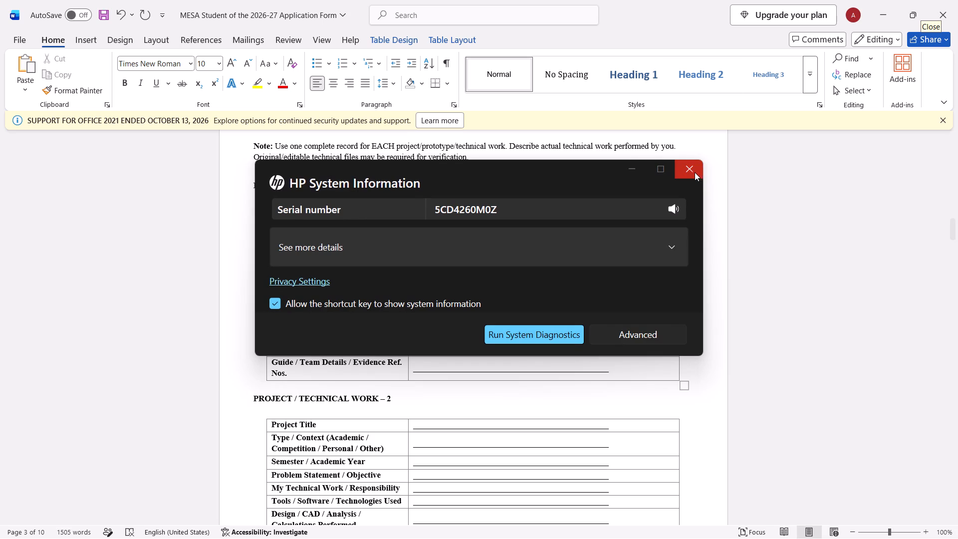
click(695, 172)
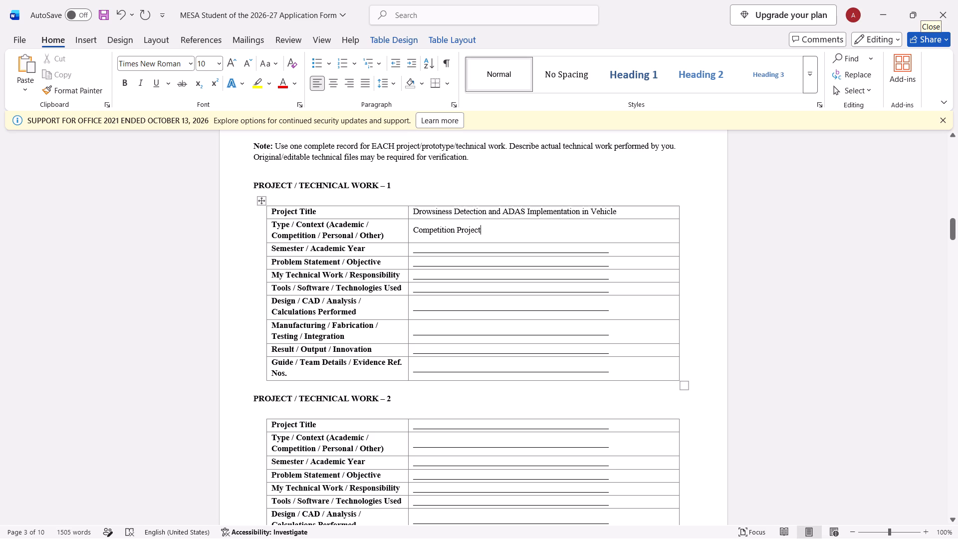
Replace the blank line in the Semester / Academic Year row of PROJECT / TECHNICAL WORK – 1 with "Fourth/ 2025-26".
double_click(479, 248)
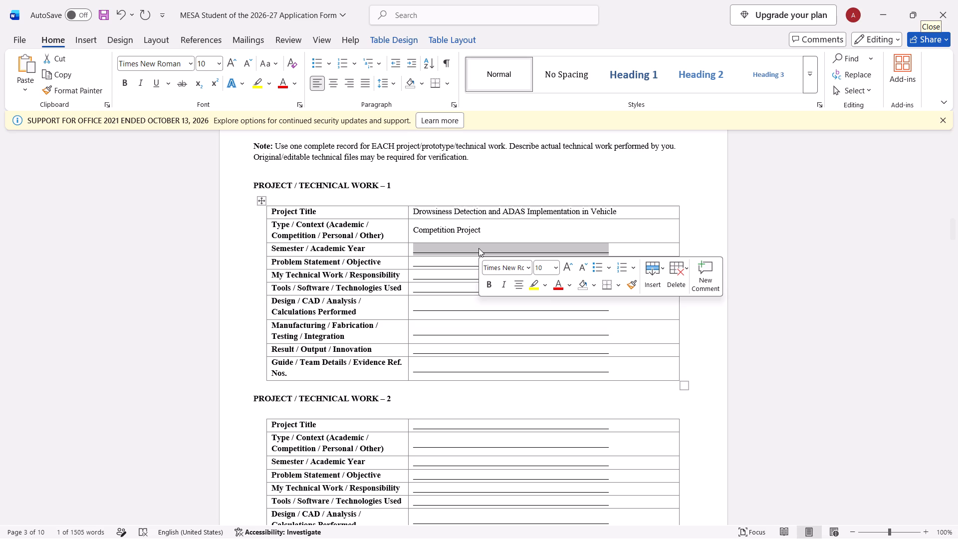
text(Th)
text(ird)
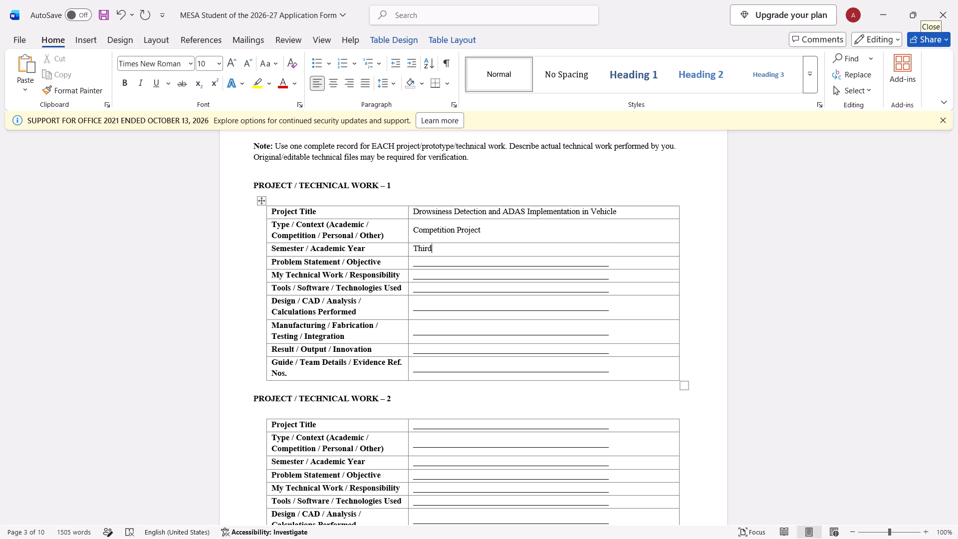
key(BackSpace)
key(BackSpace)
key(BackSpace)
key(BackSpace)
key(BackSpace)
text(Fourth)
text(/)
key(space)
text(205)
key(BackSpace)
text(25-26)
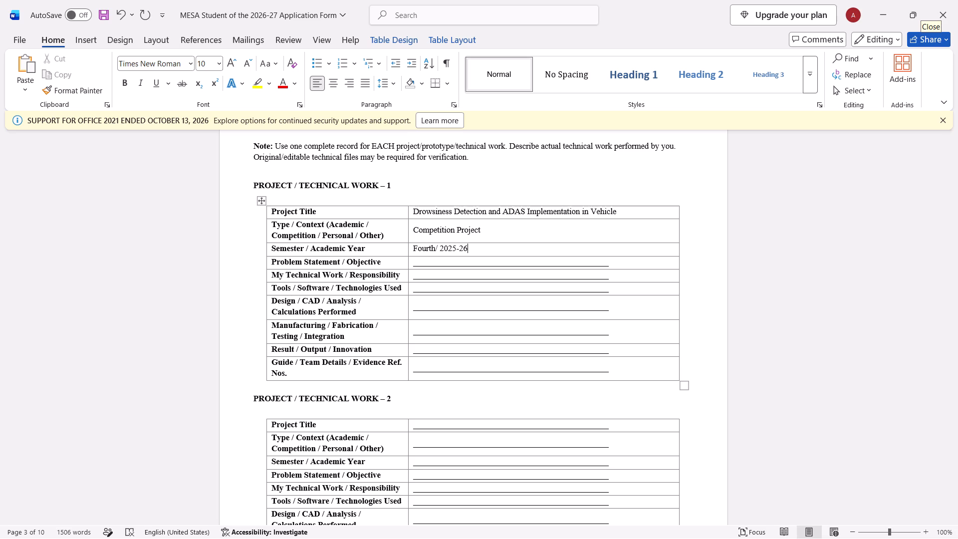
Select the blank placeholder line in the Problem Statement / Objective row of PROJECT / TECHNICAL WORK – 1.
double_click(462, 263)
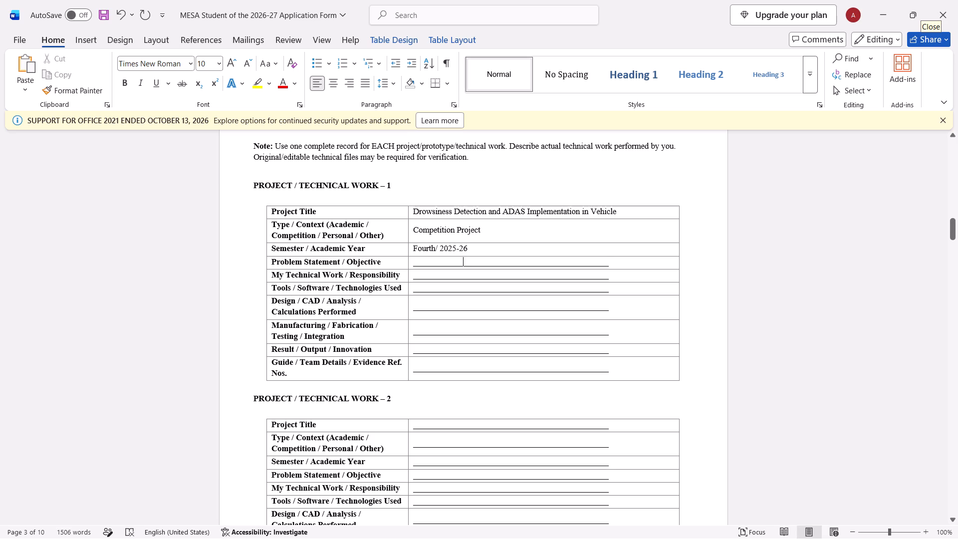
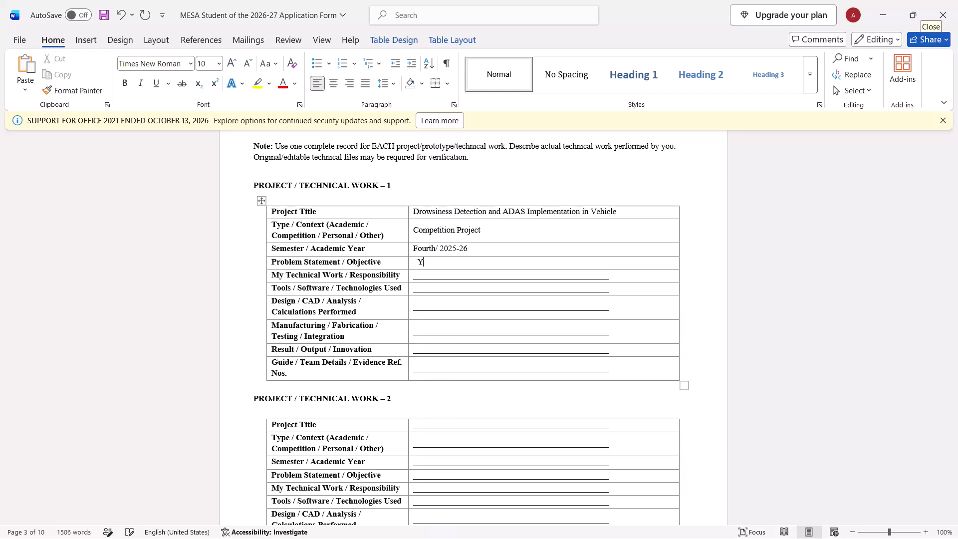
Begin the Problem Statement / Objective of PROJECT / TECHNICAL WORK – 1 with "To Develop", without leading spaces.
key(BackSpace)
text(To)
key(space)
key(BackSpace)
key(BackSpace)
key(BackSpace)
key(BackSpace)
key(BackSpace)
key(BackSpace)
text(To)
key(space)
text(Developma)
key(space)
key(BackSpace)
key(BackSpace)
key(BackSpace)
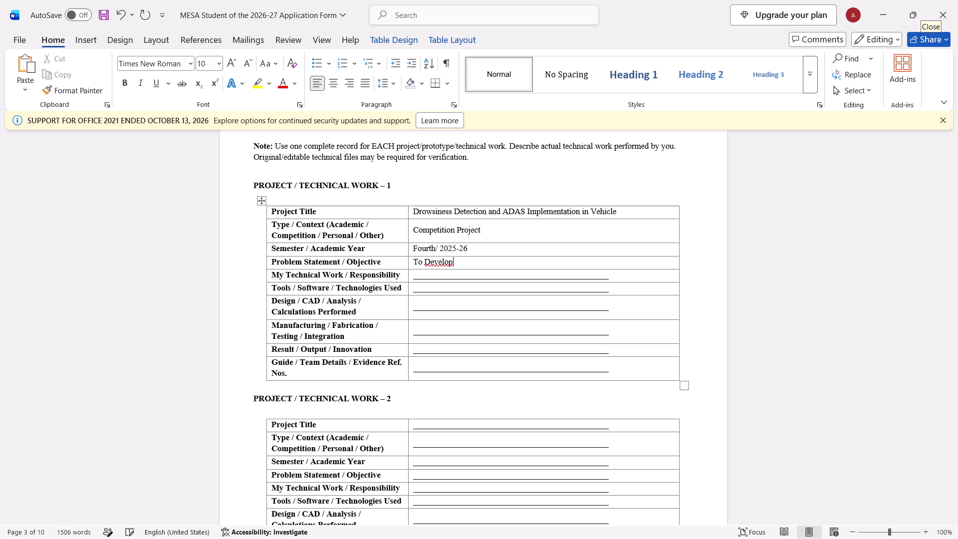
Continue the Problem Statement / Objective of PROJECT / TECHNICAL WORK – 1 with "a low-cost, AI-based".
key(space)
text(a)
key(space)
text(low)
key(space)
text(cost)
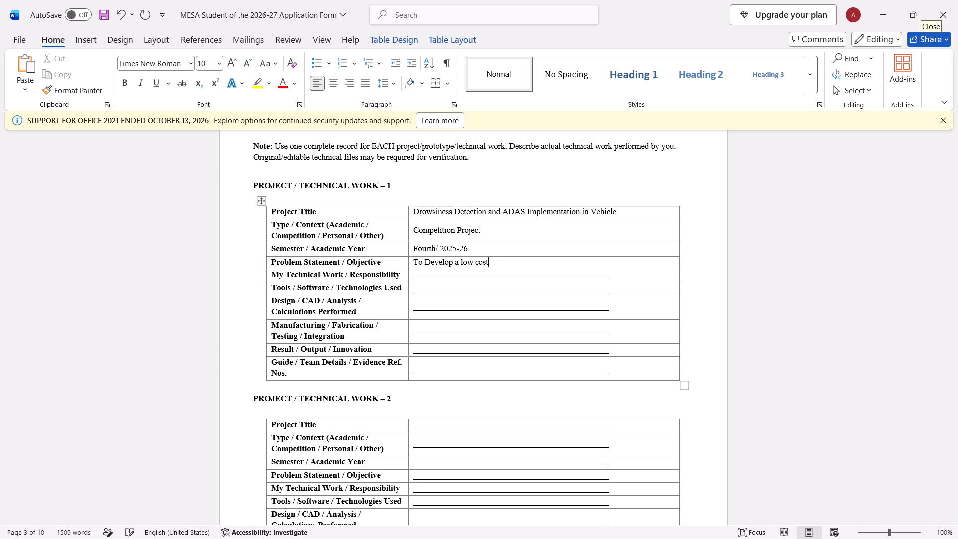
key(BackSpace)
key(BackSpace)
key(BackSpace)
key(BackSpace)
key(BackSpace)
text(-cost)
key(space)
key(BackSpace)
text(, AI)
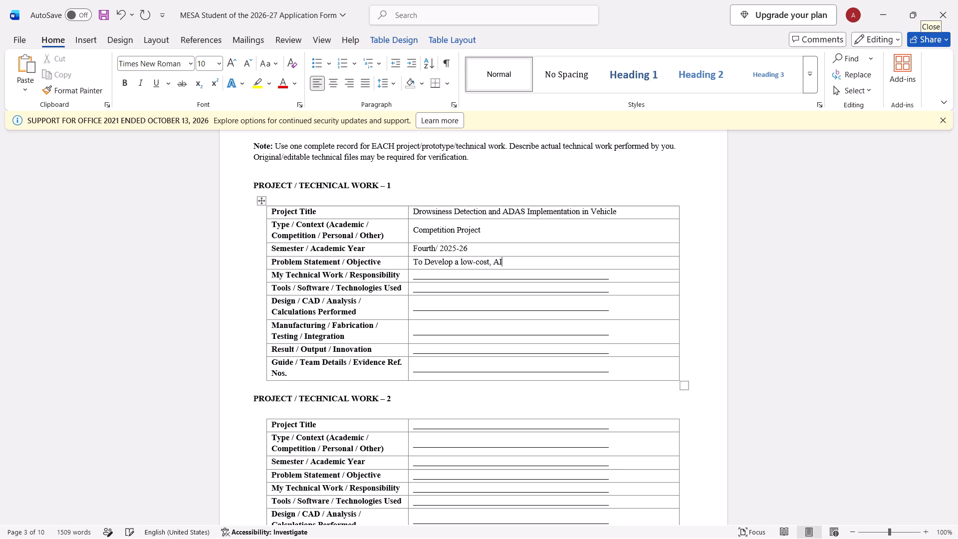
key(space)
key(BackSpace)
key(minus)
text(based)
key(space)
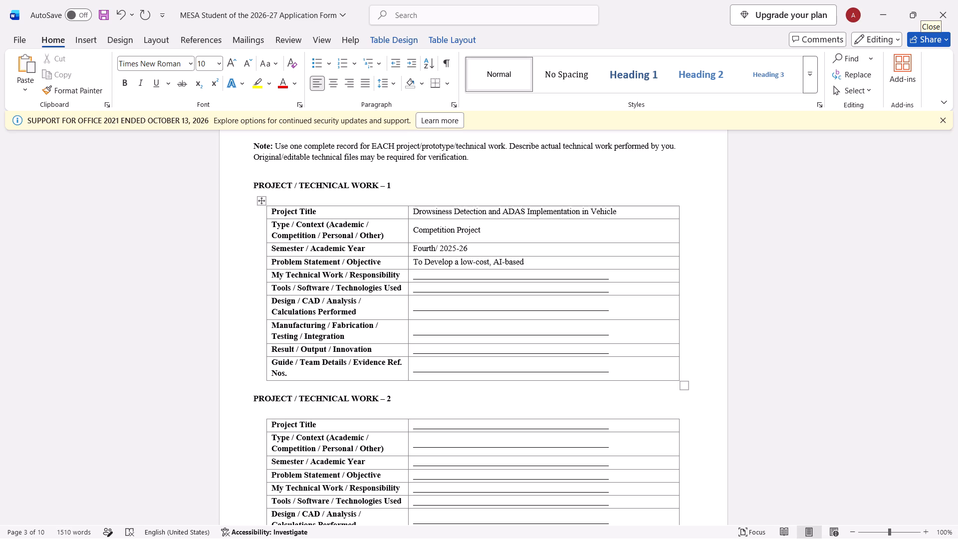
Continue the Problem Statement / Objective with "ADAS for commercial vehicles that".
text(ADAS)
key(space)
text(for)
key(space)
text(comm)
text(erci)
text(al)
key(space)
text(vehiv)
key(BackSpace)
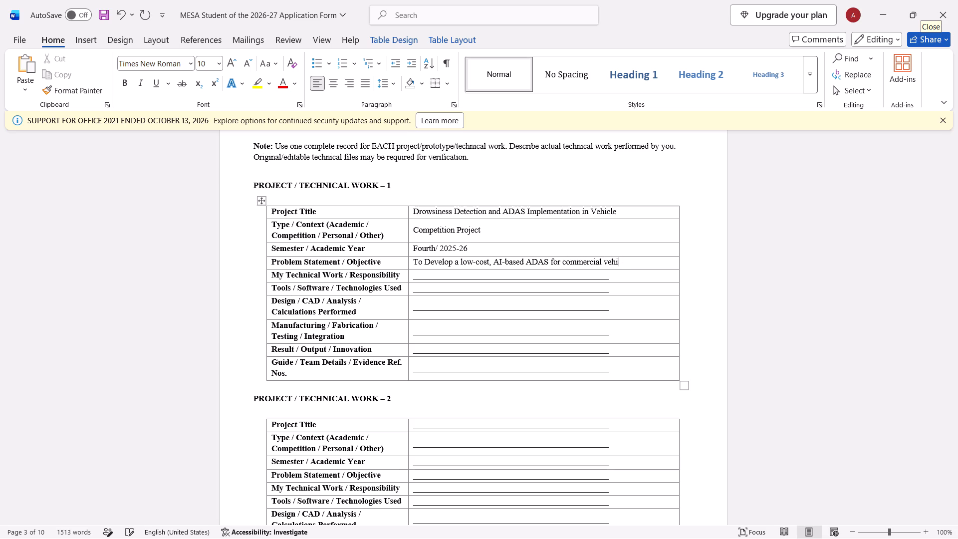
text(cle)
text(s that)
key(space)
Continue the Problem Statement / Objective with "detects driver drowsiness in real time".
text(det)
text(ect)
text(s driver)
key(space)
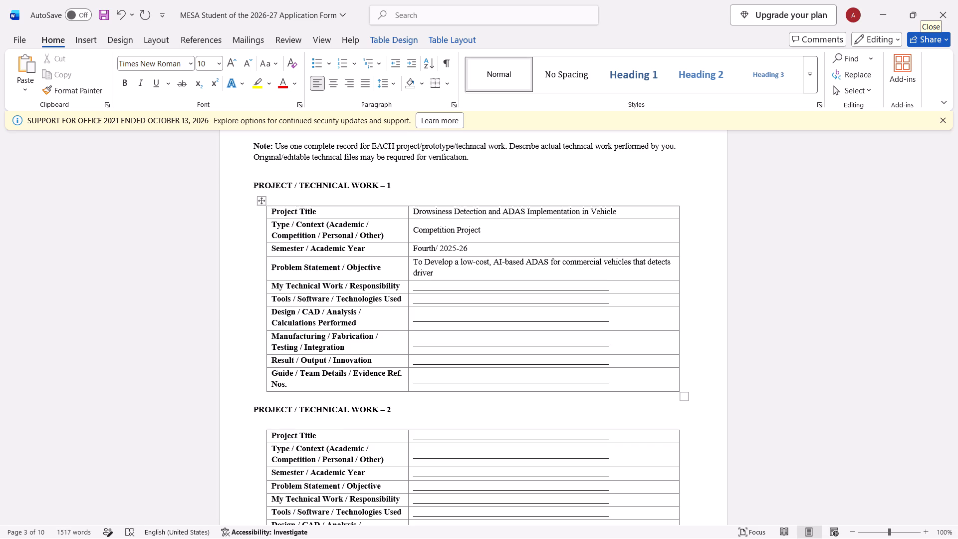
text(drowsiness)
key(space)
text(in real)
key(space)
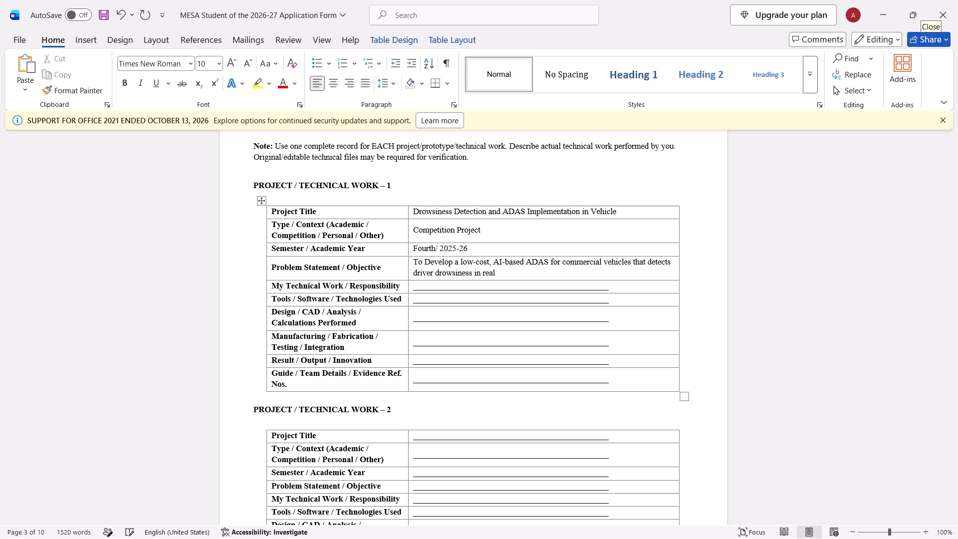
text(time)
key(space)
Continue the Problem Statement / Objective with "and intiates a multi-stage".
text(and intia)
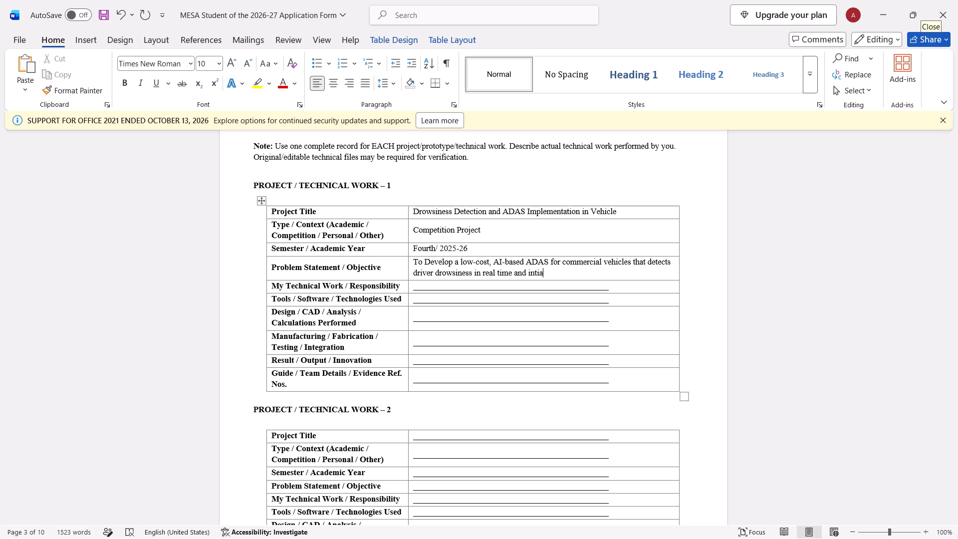
text(tes)
key(space)
text(a)
key(space)
text(multi-)
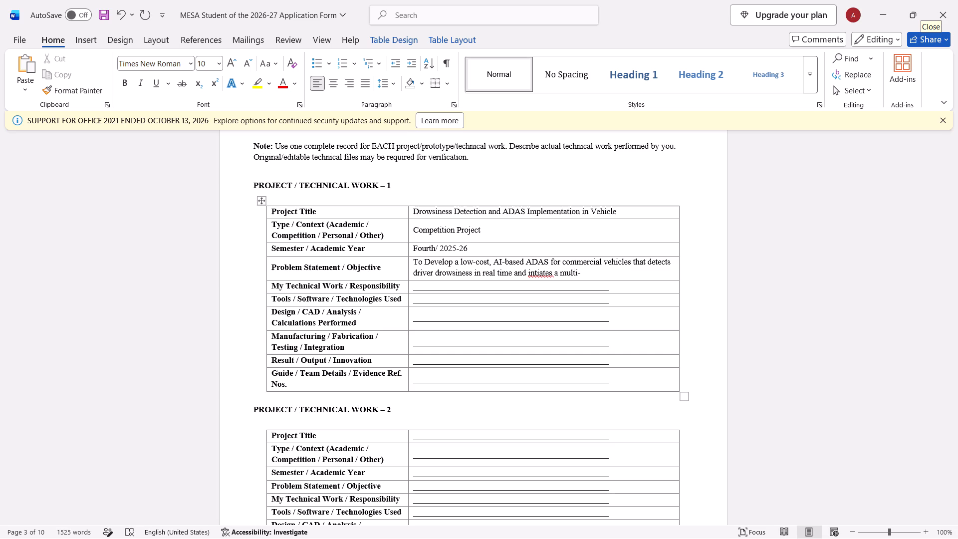
text(stage)
Correct the misspelled word "intiates" in the Problem Statement / Objective to "initiates".
click(540, 271)
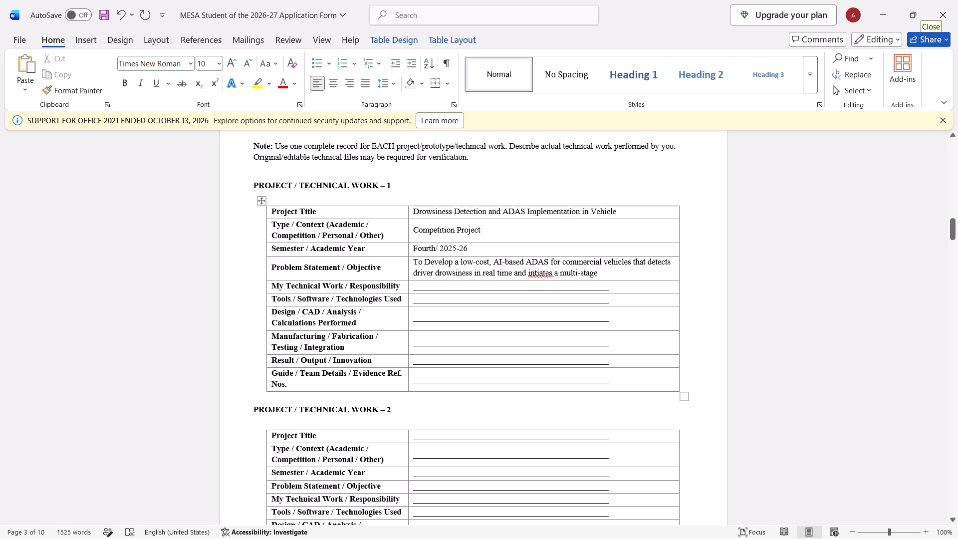
key(Left)
key(i)
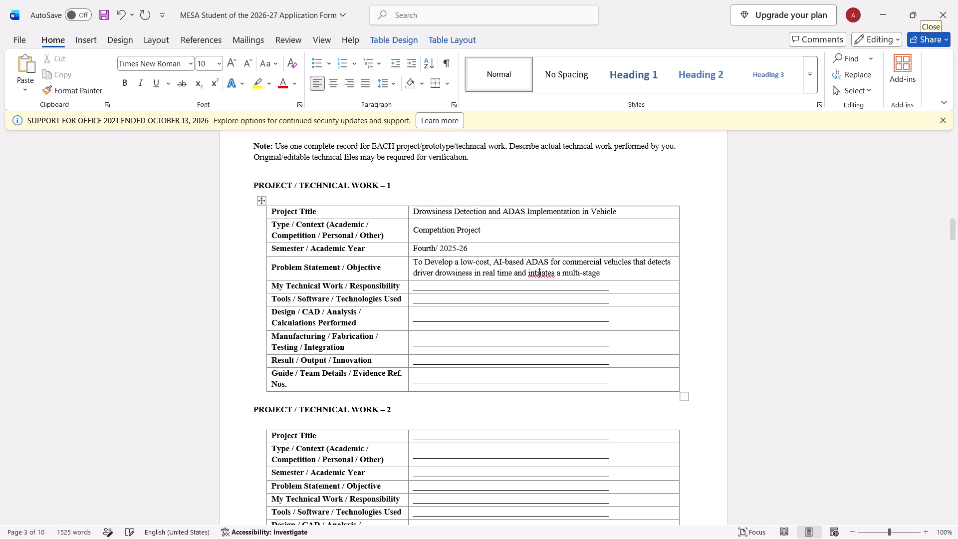
key(BackSpace)
key(Left)
key(i)
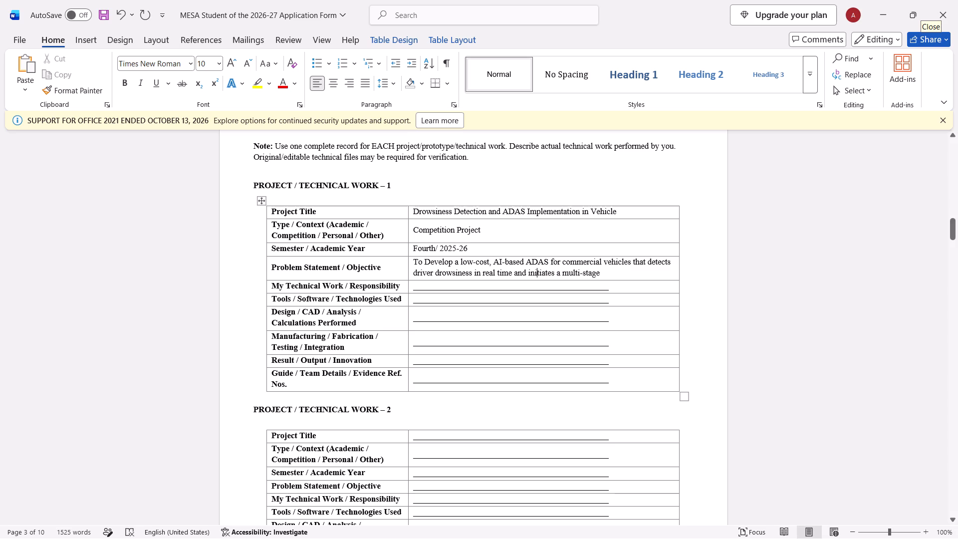
Continue the end of the Problem Statement / Objective with "warning and intervention mechanism".
click(610, 272)
key(space)
text(warning)
key(space)
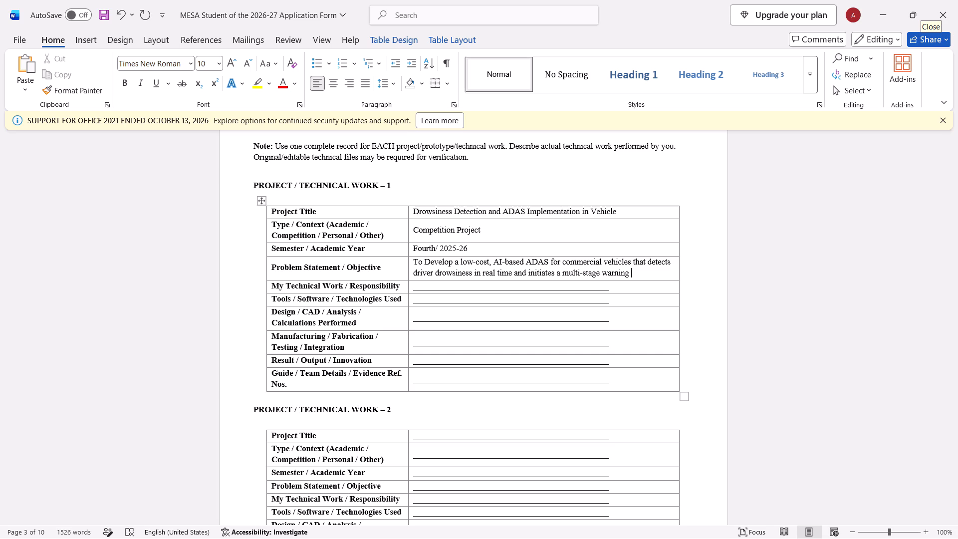
text(and)
key(space)
text(intervention)
key(space)
text(mechanism)
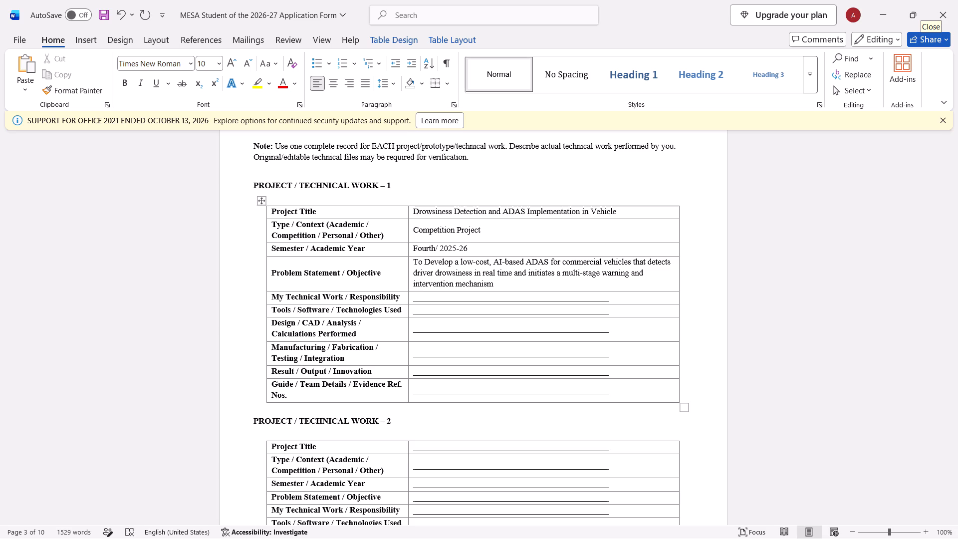
Continue the Problem Statement / Objective with "to prevent accidents and enhance road safety".
key(space)
text(to prevent)
key(space)
text(accidents)
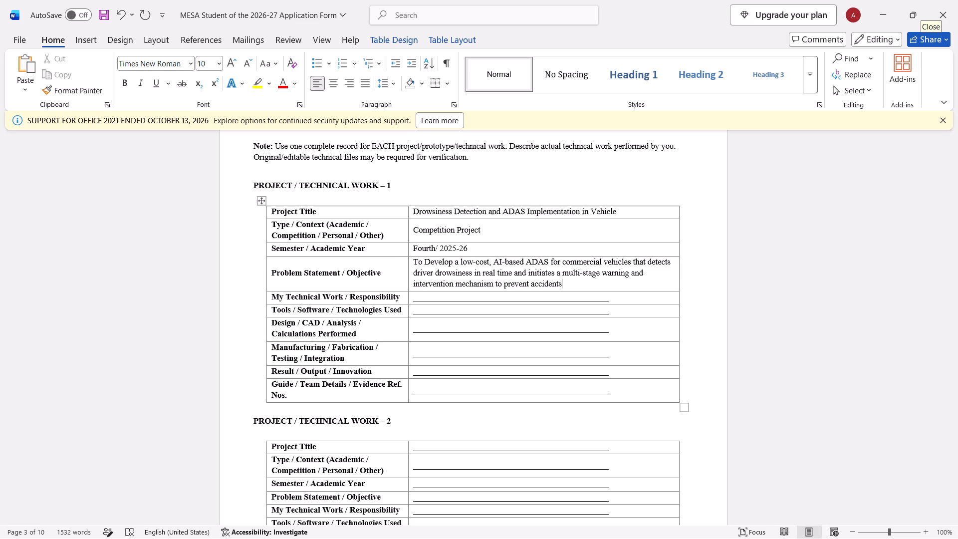
key(space)
text(and)
key(space)
text(enhance)
key(space)
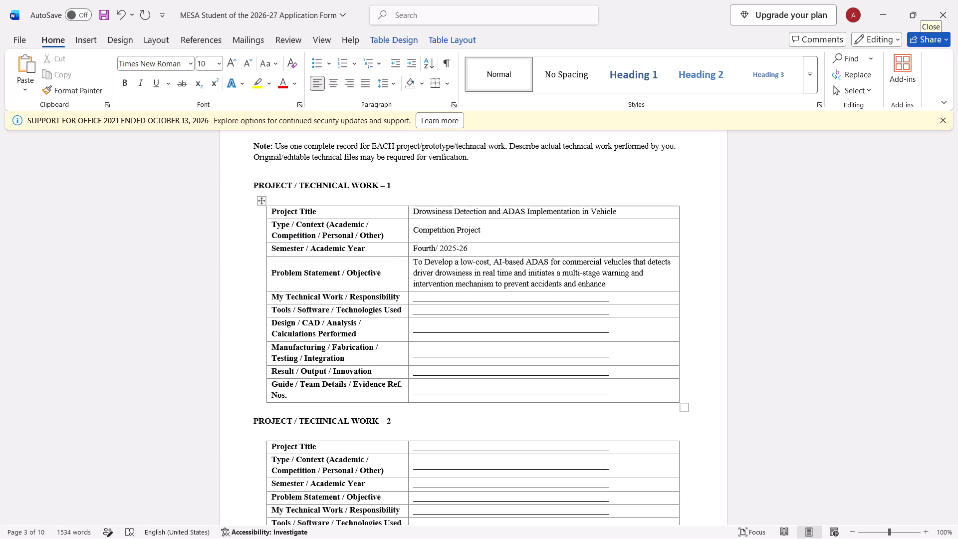
text(road)
key(space)
text(safety)
key(space)
Finish the Problem Statement / Objective sentence with "under Indian driving conditions.".
text(under)
key(space)
text(in)
key(BackSpace)
key(BackSpace)
text(Indian)
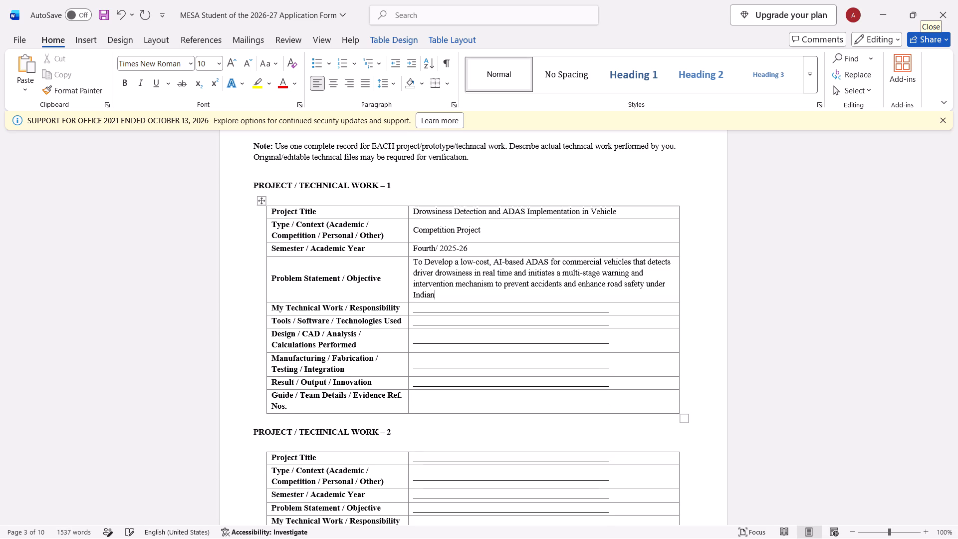
key(space)
text(driving)
key(space)
text(conditions)
key(period)
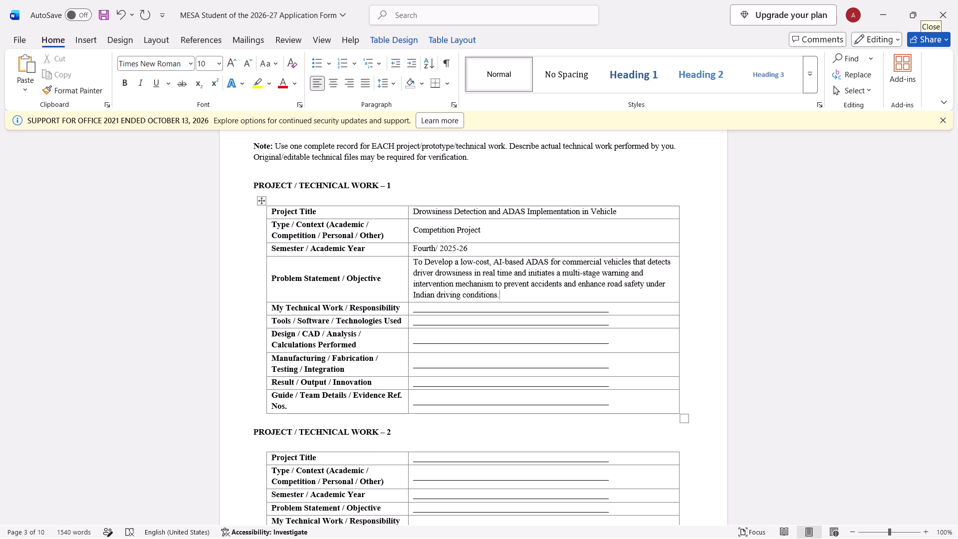
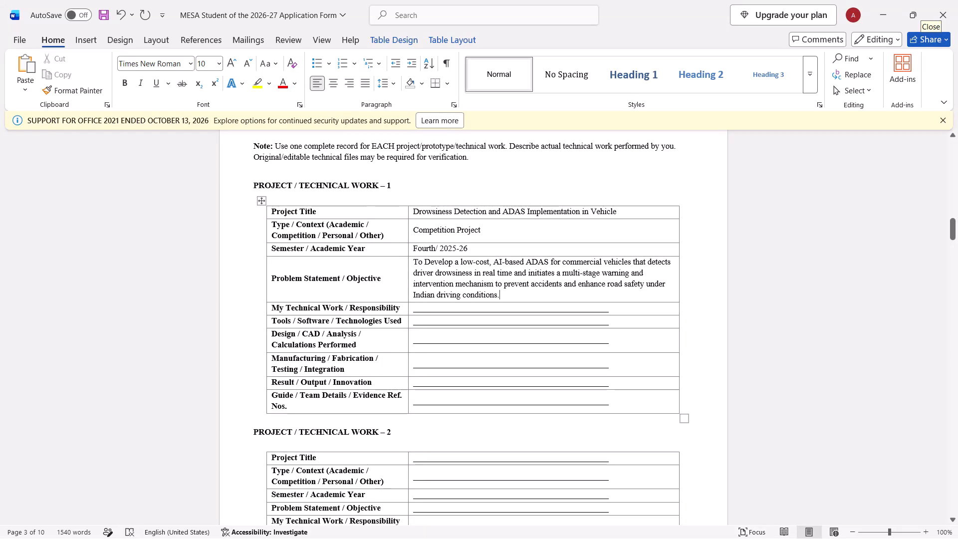
Replace the blank line in Project 1's My Technical Work / Responsibility with "Responsible for hardware integration and interfacing".
double_click(575, 309)
text(Responsible for)
key(space)
text(harda)
key(BackSpace)
text(ware integration)
key(space)
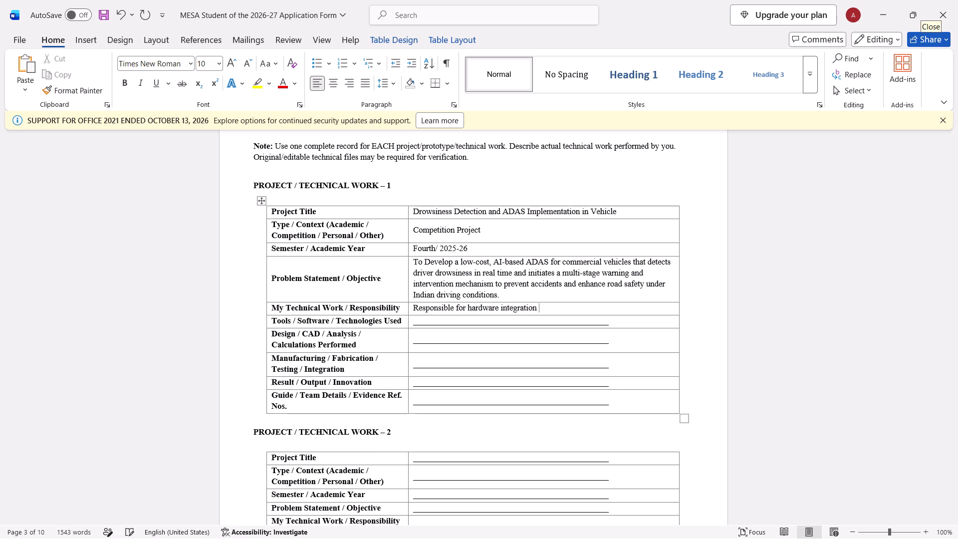
text(and)
key(space)
text(inter)
text(facing)
key(space)
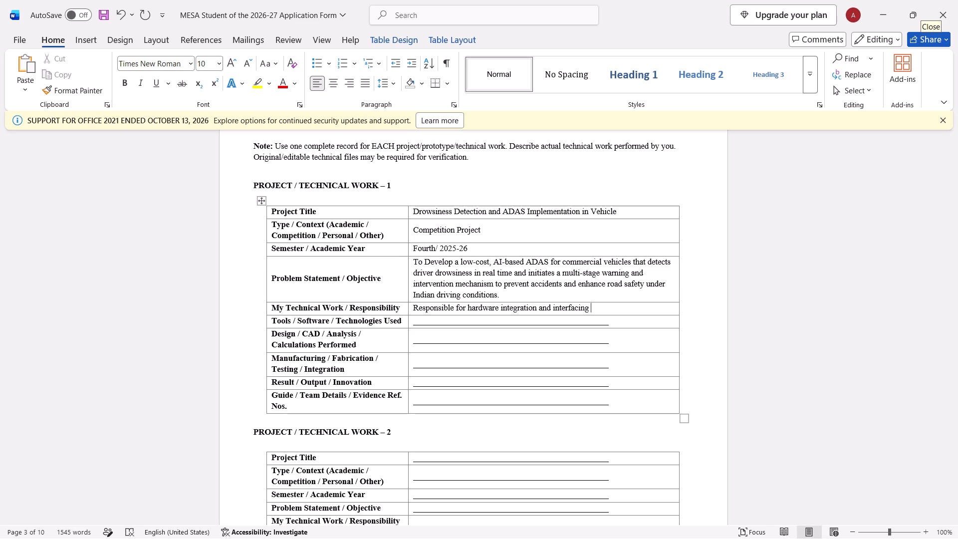
Continue the My Technical Work / Responsibility entry with "of the Raspberry Pi, ESP32 microcontroller".
text(of)
key(space)
text(hte)
key(space)
text(Ras)
text(pberry)
key(space)
text(Pi)
text(,)
key(space)
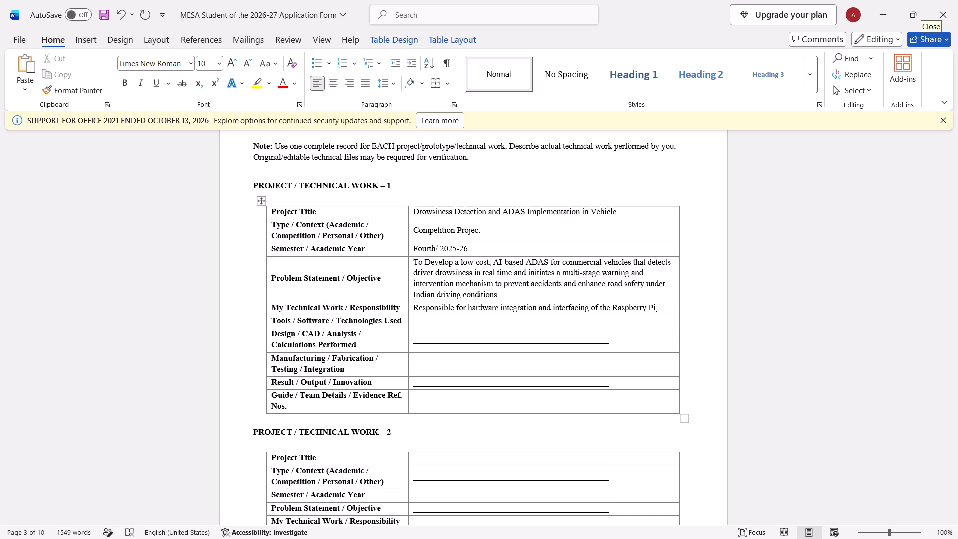
text(ESP32)
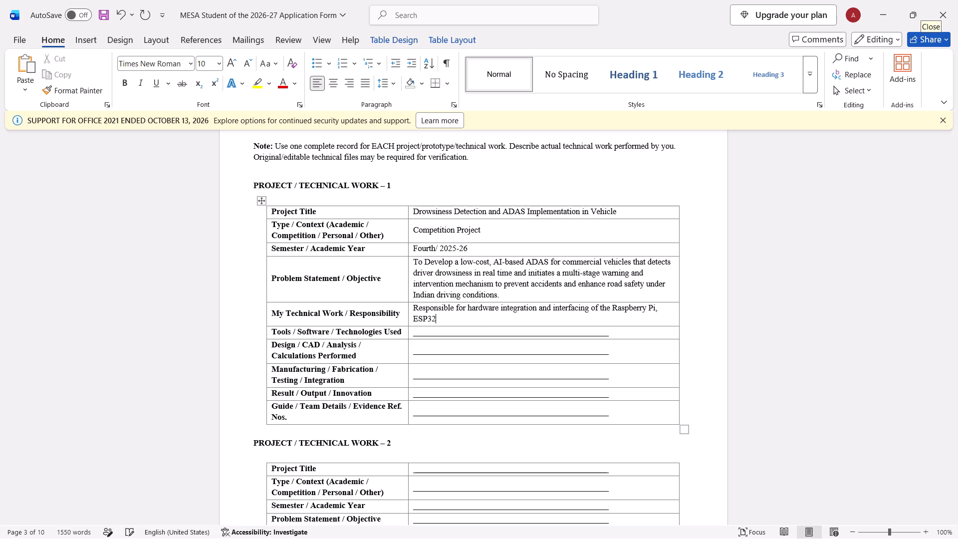
key(space)
text(microcontroller)
key(space)
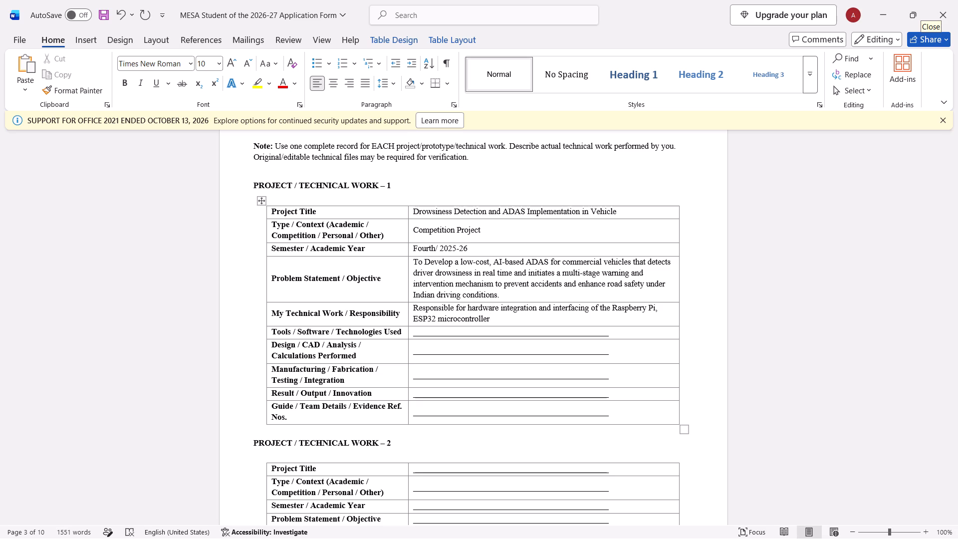
Extend the component list in My Technical Work / Responsibility with ", camera, buzzer, servo motor,".
key(BackSpace)
text(, camera)
key(space)
key(BackSpace)
text(, buzzer)
text(,)
key(space)
text(servo)
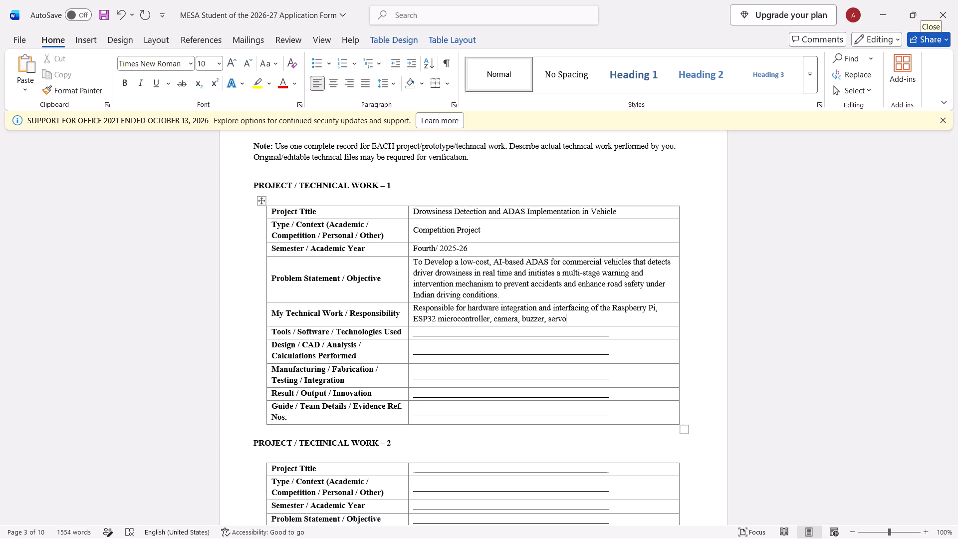
key(space)
text(motor)
text(,)
key(space)
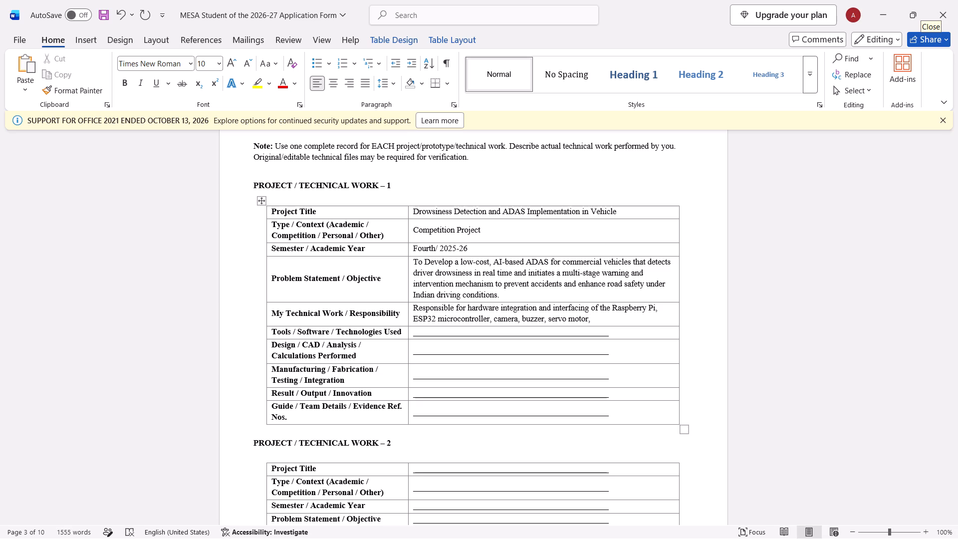
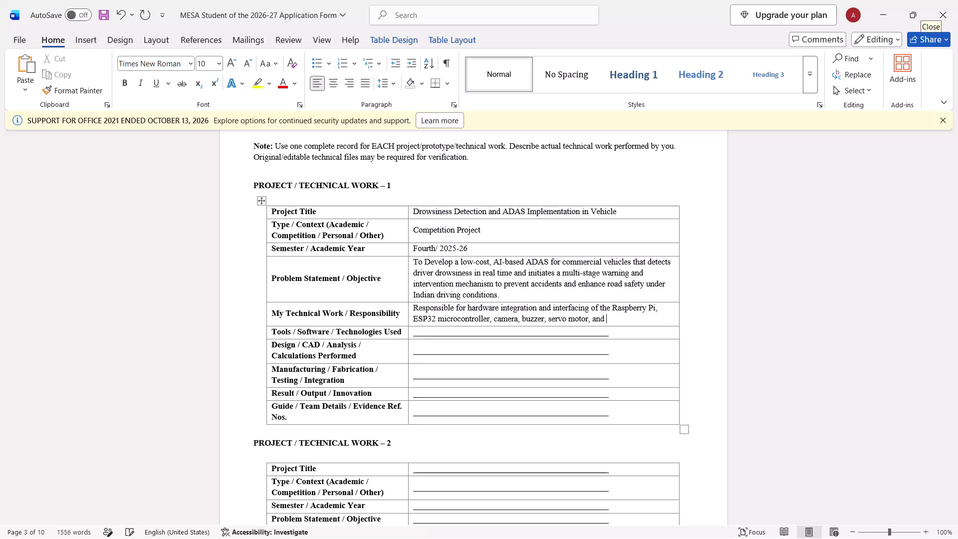
Complete the component list in Project 1's My Technical Work / Responsibility with "clutch control mechanism".
text(clu)
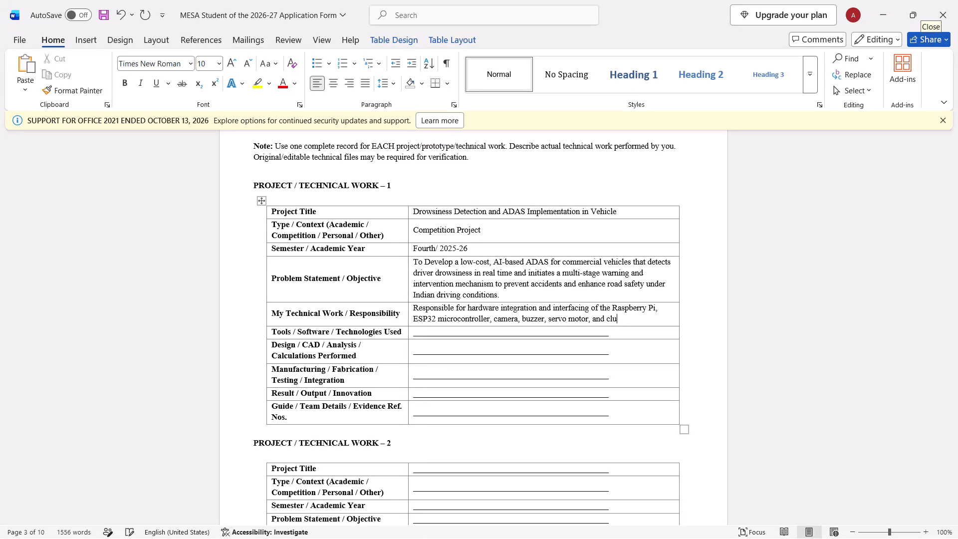
text(cth)
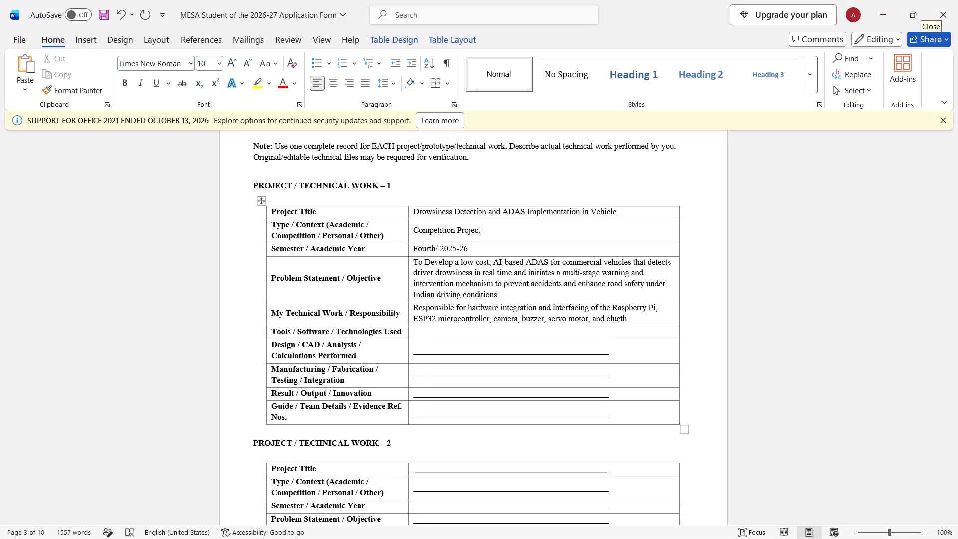
key(BackSpace)
key(BackSpace)
key(BackSpace)
text(tch)
key(space)
text(control)
key(space)
text(mechanism)
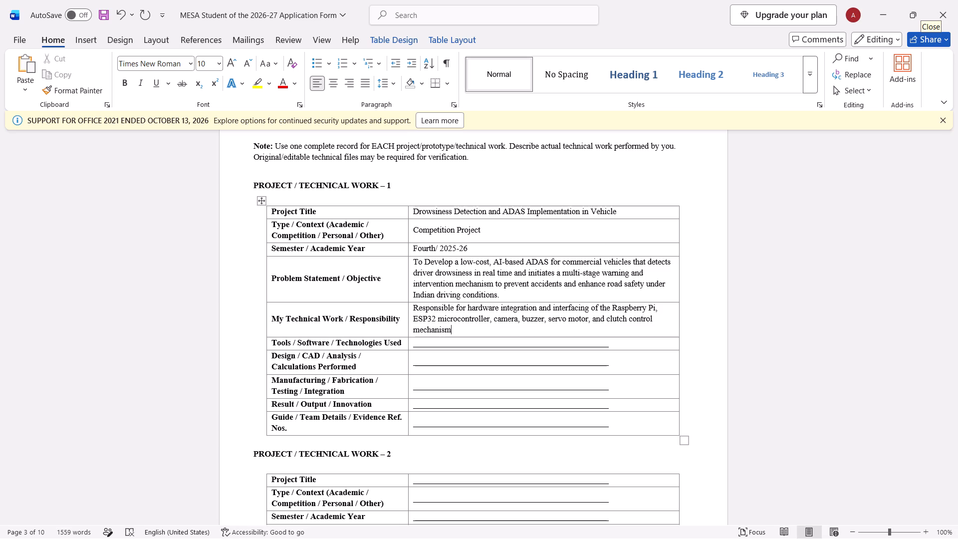
Continue the My Technical Work / Responsibility entry with ", along with hardware assembly".
text(, along)
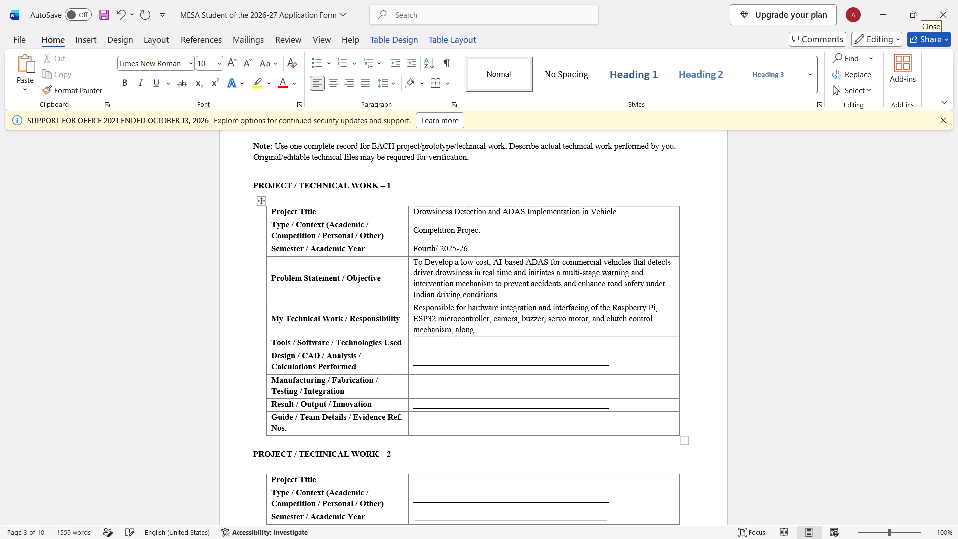
key(space)
text(with)
key(space)
text(haed)
key(BackSpace)
key(BackSpace)
key(BackSpace)
text(ardware)
key(space)
text(ass)
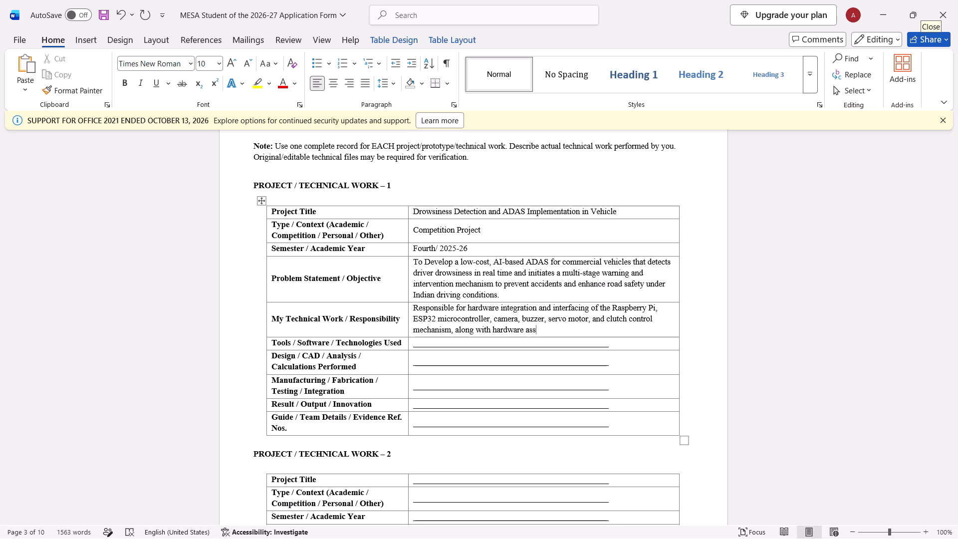
text(embly)
Finish the My Technical Work / Responsibility sentence with "and system testing.".
key(space)
text(and)
key(space)
text(system re)
key(BackSpace)
key(BackSpace)
text(ted)
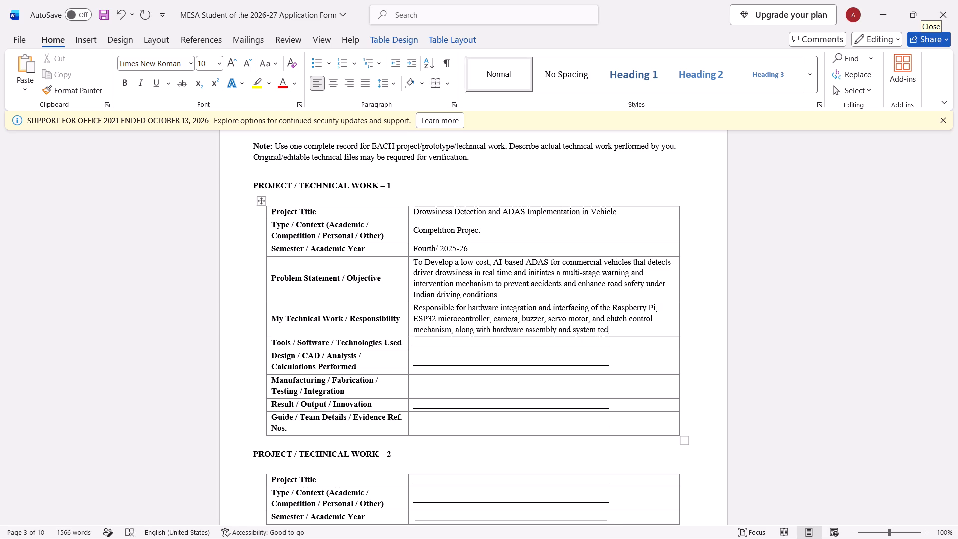
key(s)
key(BackSpace)
key(BackSpace)
text(sting)
key(period)
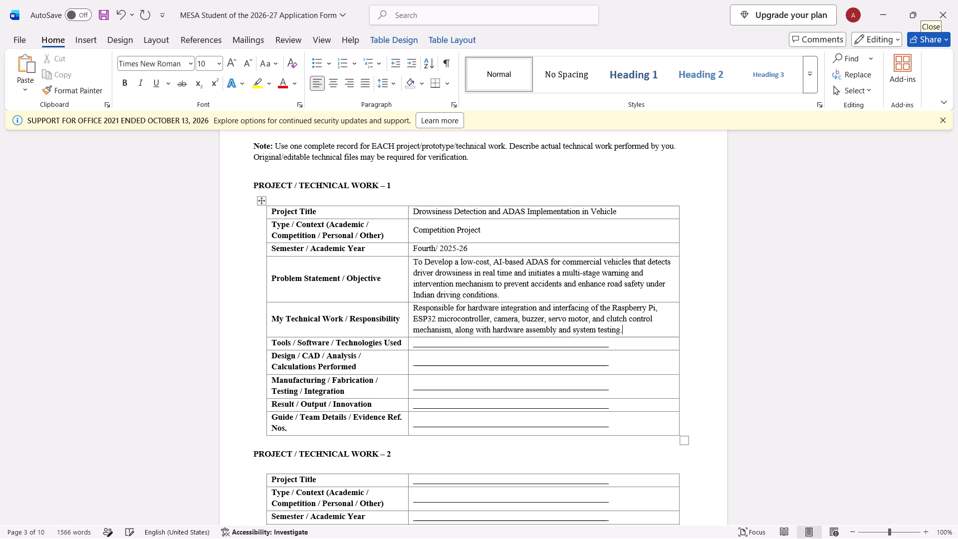
Select the blank line in Project 1's Tools / Software / Technologies Used row.
double_click(532, 343)
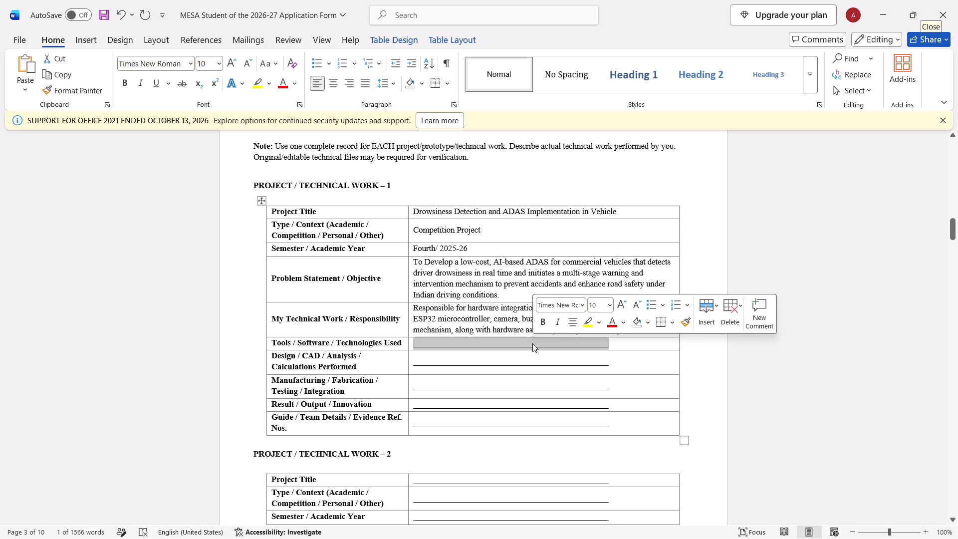
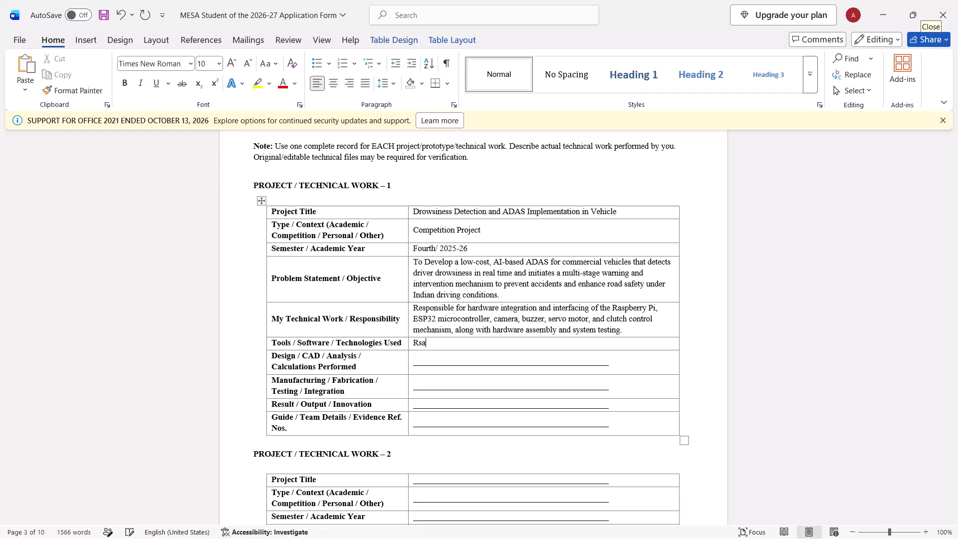
Begin Project 1's Tools / Software / Technologies Used entry with the correctly spelled word "Raspberry".
key(BackSpace)
text(as)
key(BackSpace)
key(BackSpace)
key(BackSpace)
text(as)
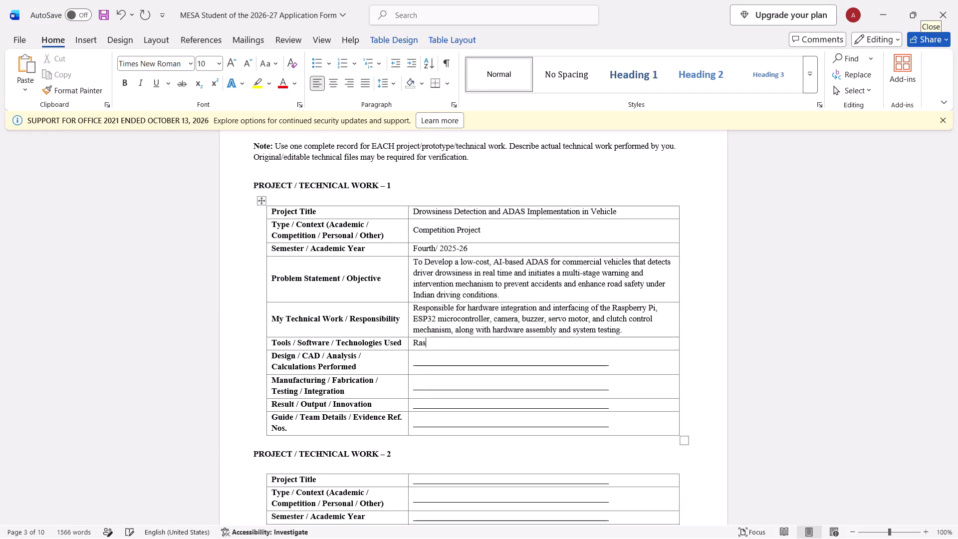
text(berrry)
key(BackSpace)
key(BackSpace)
text(y)
key(space)
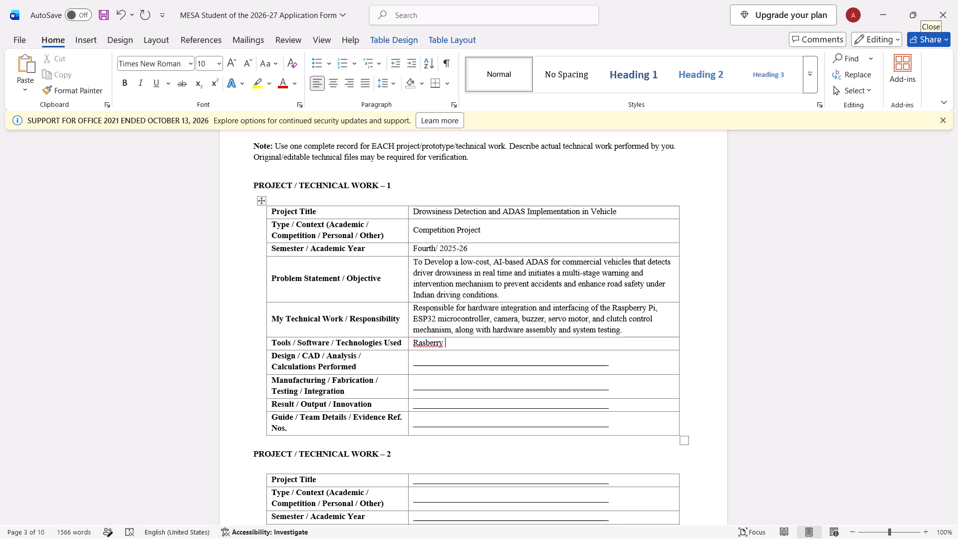
key(Left)
key(Left)
key(Left)
key(Left)
key(Left)
key(Left)
key(p)
key(Right)
key(Right)
key(Right)
key(Right)
key(Right)
Continue the Tools / Software / Technologies Used entry with "Pi 5, AI HAT+, ESP32 microcontroller".
key(space)
text(Pi)
key(space)
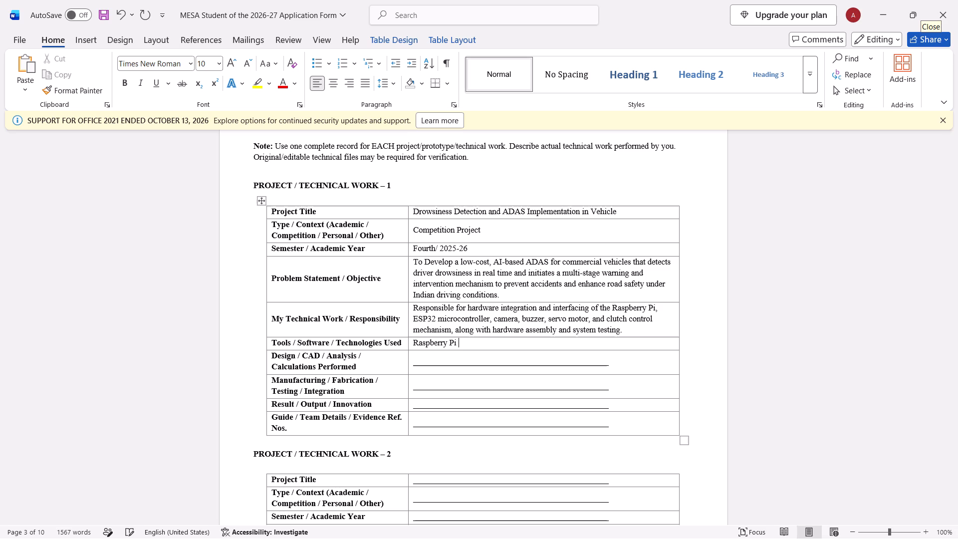
text(5, AI)
key(space)
text(HAT)
key(shift+plus)
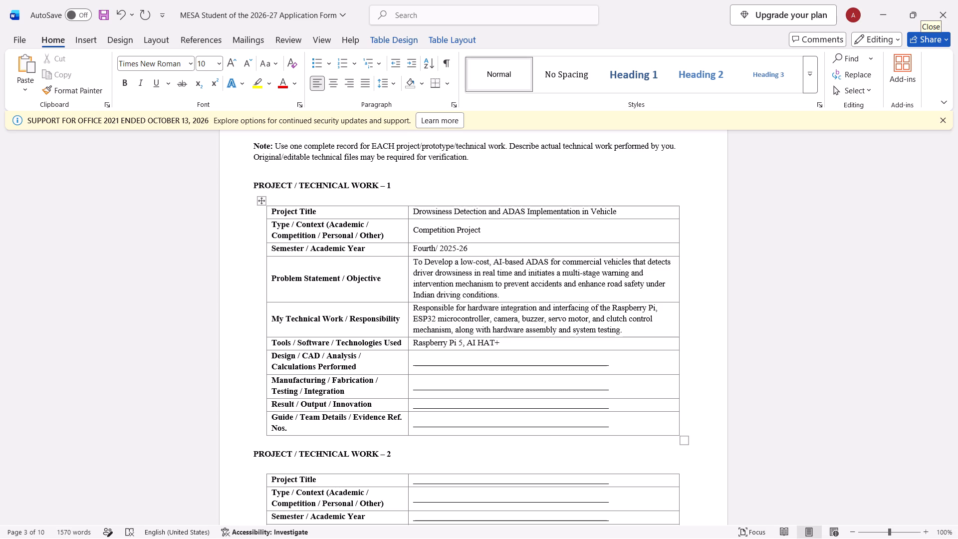
text(, ESP)
text(32)
key(space)
text(microcontroller)
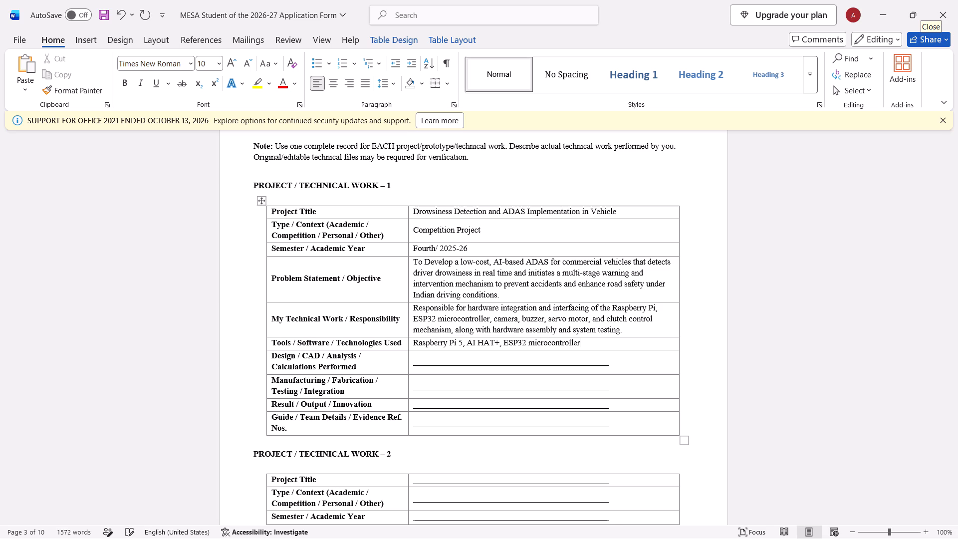
Add ", camera, servo motor," to Project 1's Tools / Software / Technologies Used list.
text(, can)
key(BackSpace)
text(mera,)
key(space)
text(servo)
key(space)
text(motor,)
key(space)
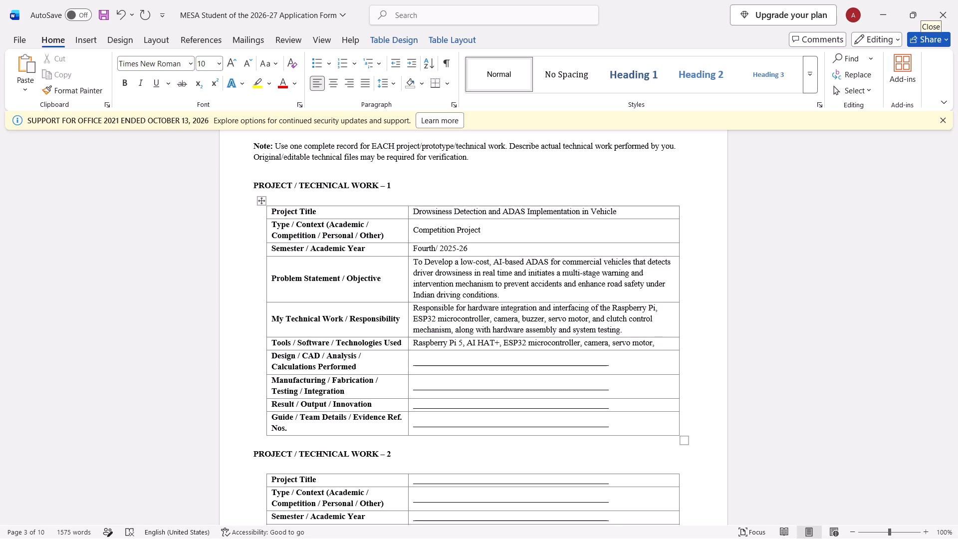
Add "L298N motor driver" to Project 1's Tools / Software / Technologies Used list.
text(L@)
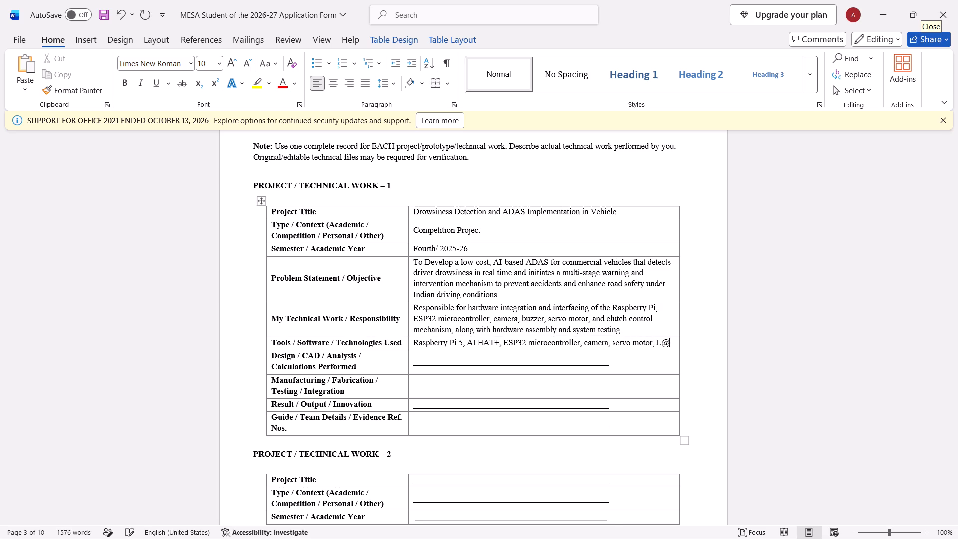
text((*)
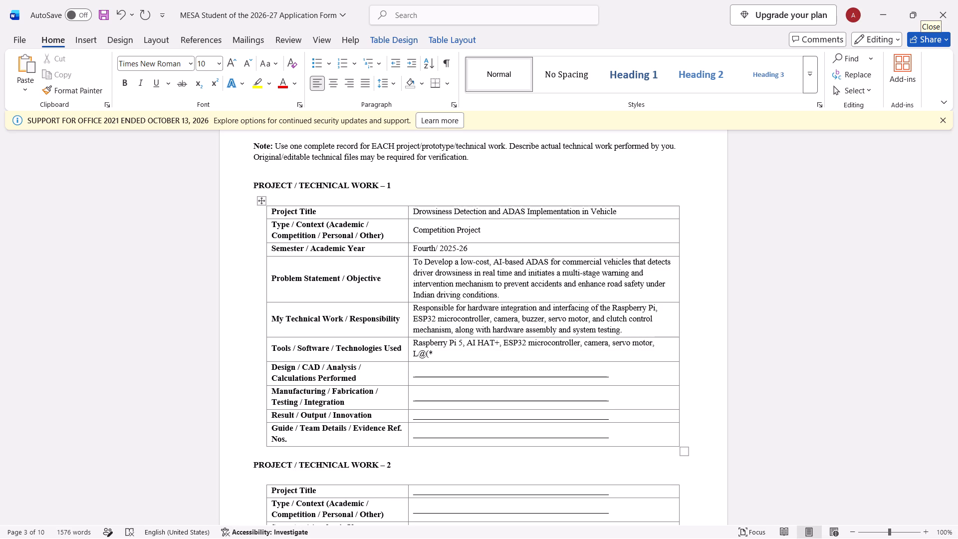
key(BackSpace)
key(BackSpace)
key(BackSpace)
text(298)
key(shift+n)
key(space)
text(motor)
key(space)
text(driver)
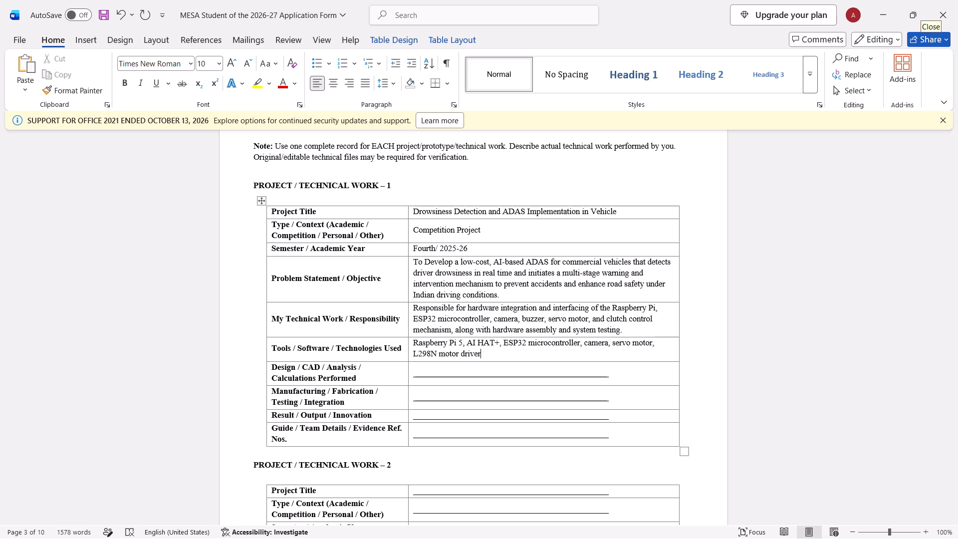
Finish the Tools / Software / Technologies Used list with ", buzzer, and DC power supply.".
text(, bux)
key(BackSpace)
text(zzer)
text(, and)
key(space)
text(DC)
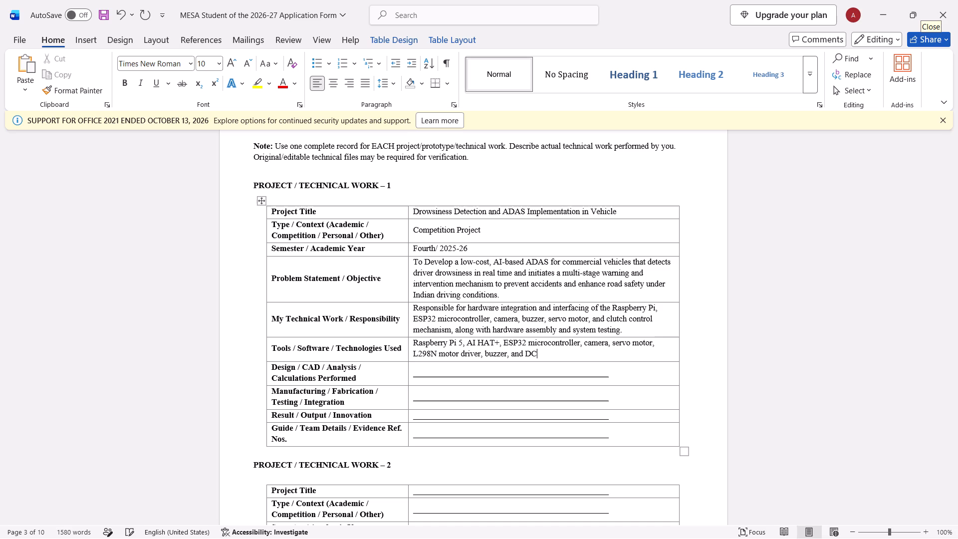
key(space)
text(power)
key(space)
text(supply)
key(period)
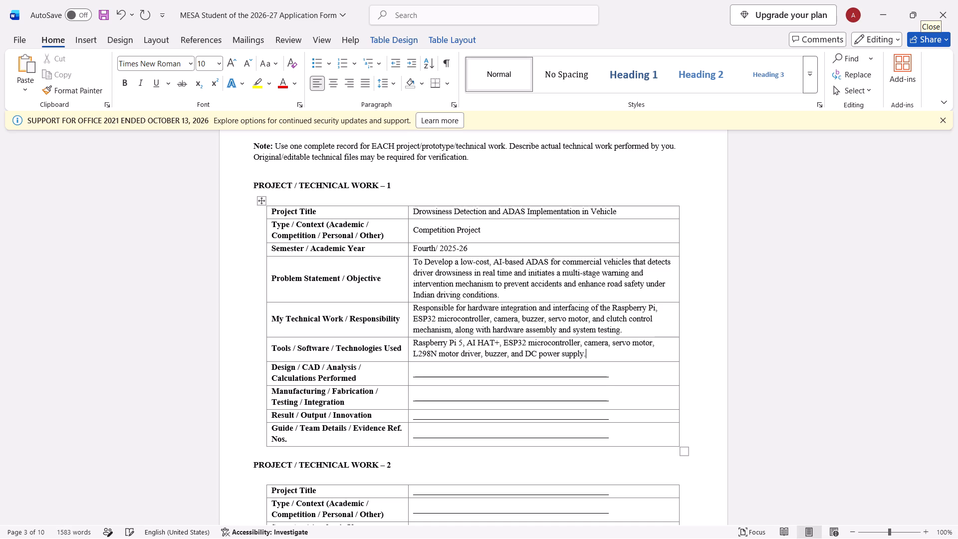
Replace the blank line in Project 1's Design / CAD / Analysis / Calculations Performed row with "Studied hardware requirements,".
double_click(449, 375)
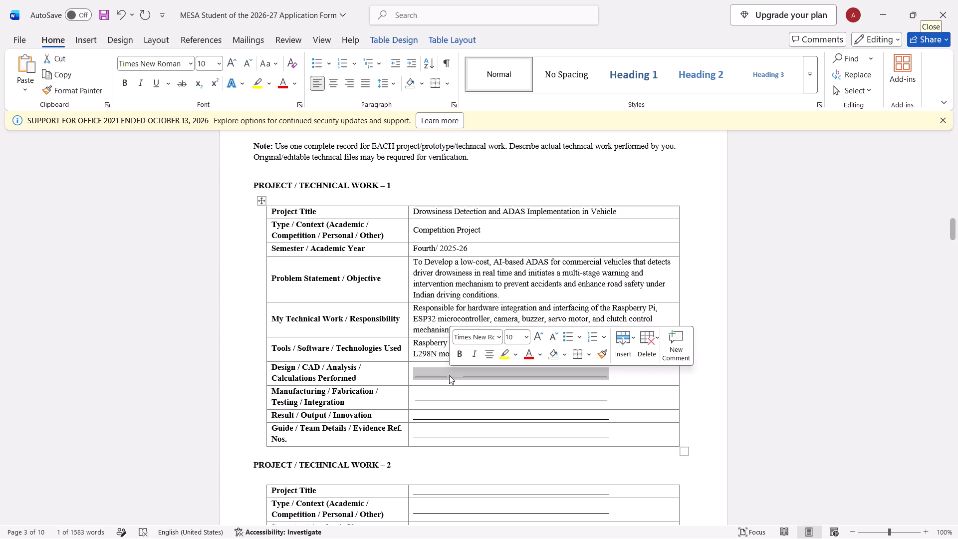
text(Studied)
key(space)
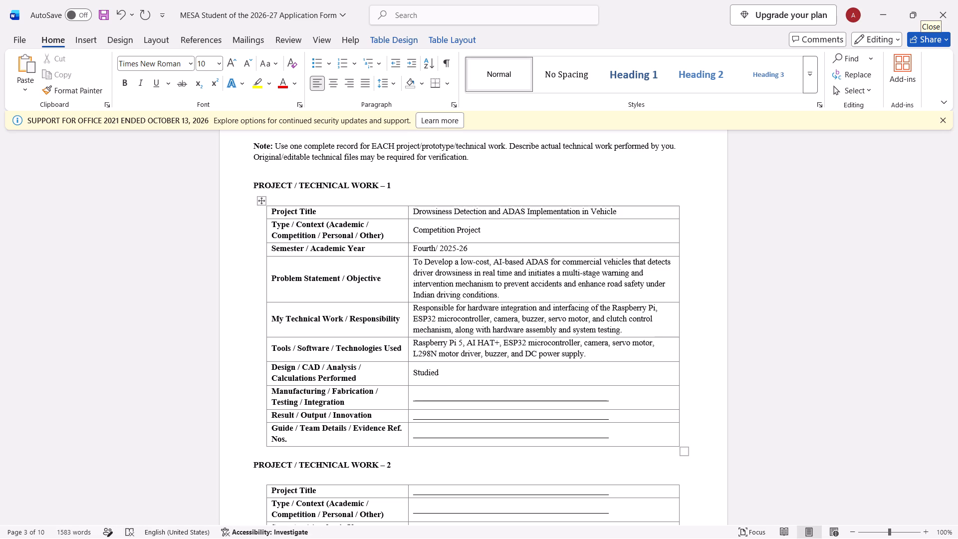
text(hardware)
key(space)
text(requirem)
text(ents)
text(,)
key(space)
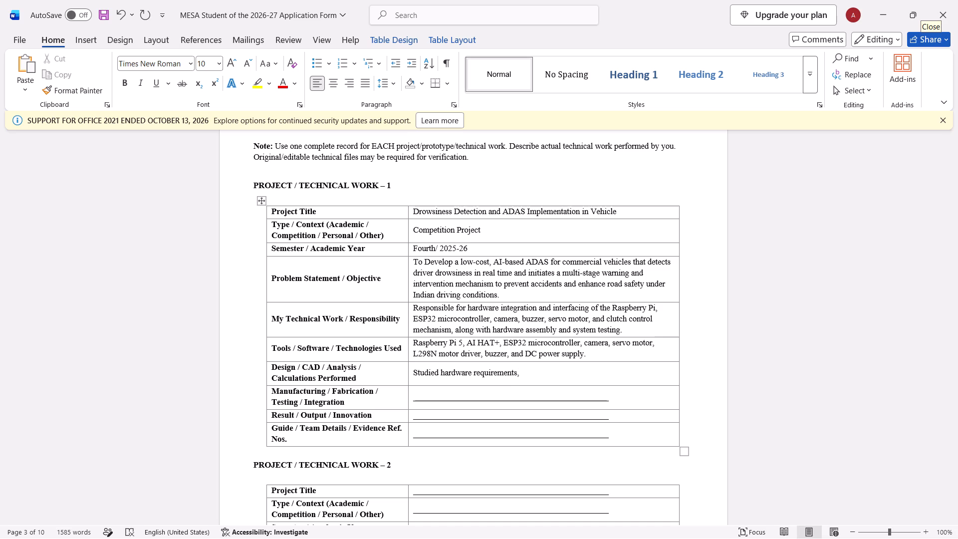
Continue the Design / CAD / Analysis / Calculations Performed entry with "component selection, power supply,".
text(components)
key(space)
key(BackSpace)
key(BackSpace)
key(space)
text(selection)
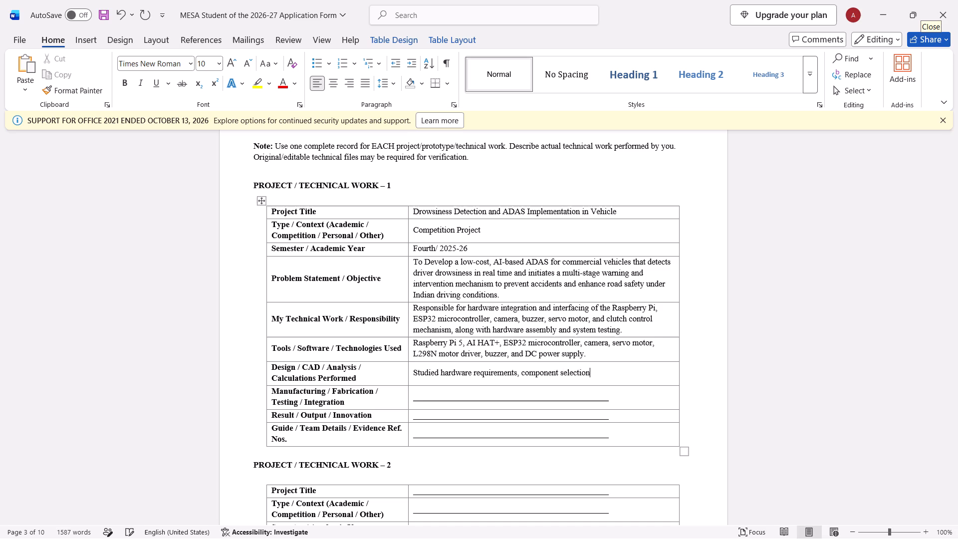
text(, power)
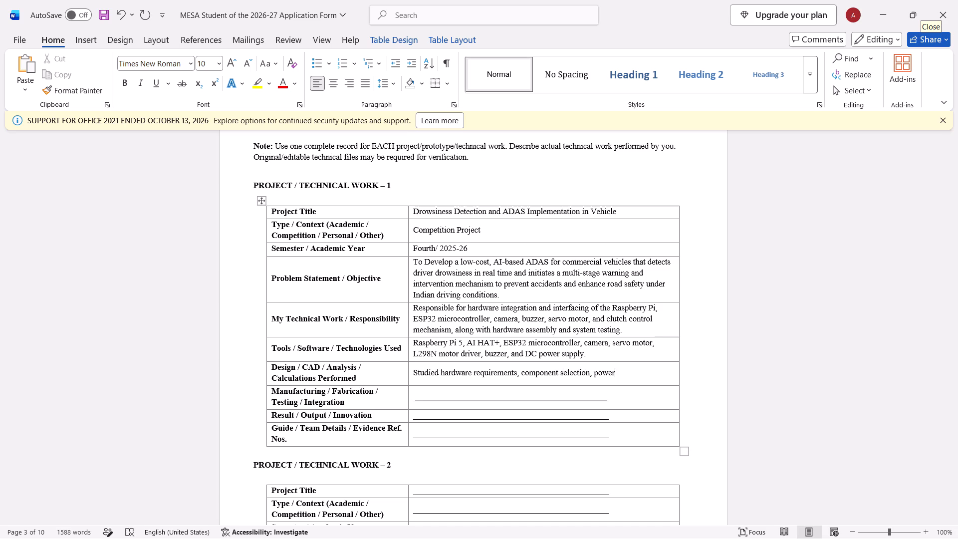
key(space)
text(supply)
key(space)
key(BackSpace)
text(,)
key(space)
Extend "power supply" in Project 1's Design / CAD / Analysis / Calculations Performed entry so it reads "power supply requirements,".
key(BackSpace)
key(BackSpace)
key(space)
text(re)
text(quirem)
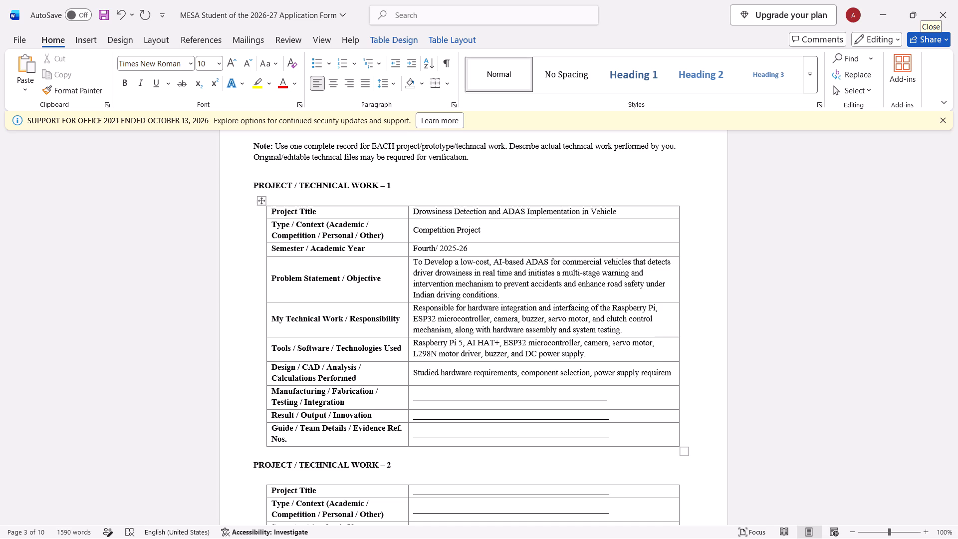
text(en)
text(ts)
text(,)
key(space)
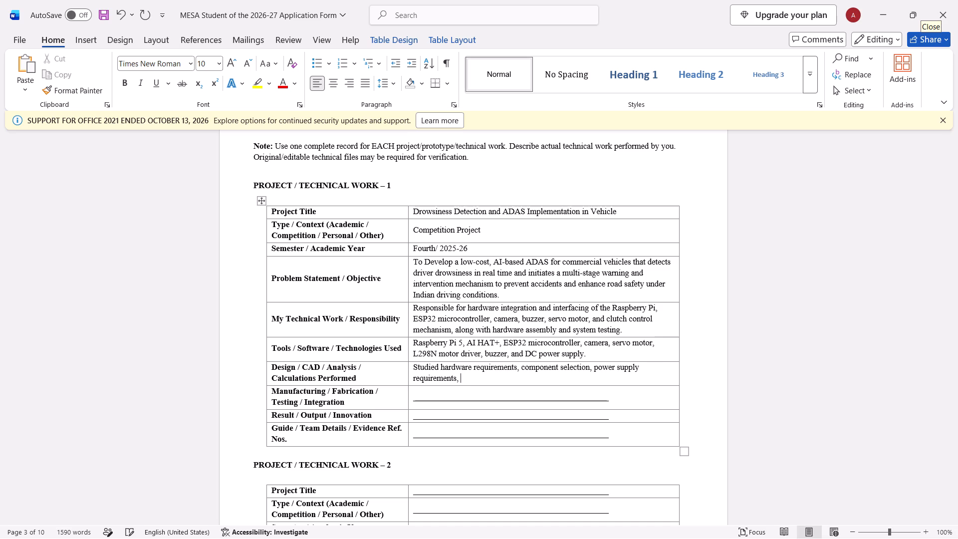
Finish the Design / CAD / Analysis / Calculations Performed entry with "and interfacing of hardware components.".
text(and)
key(space)
text(inter)
text(facing)
key(space)
text(of)
key(space)
text(hard)
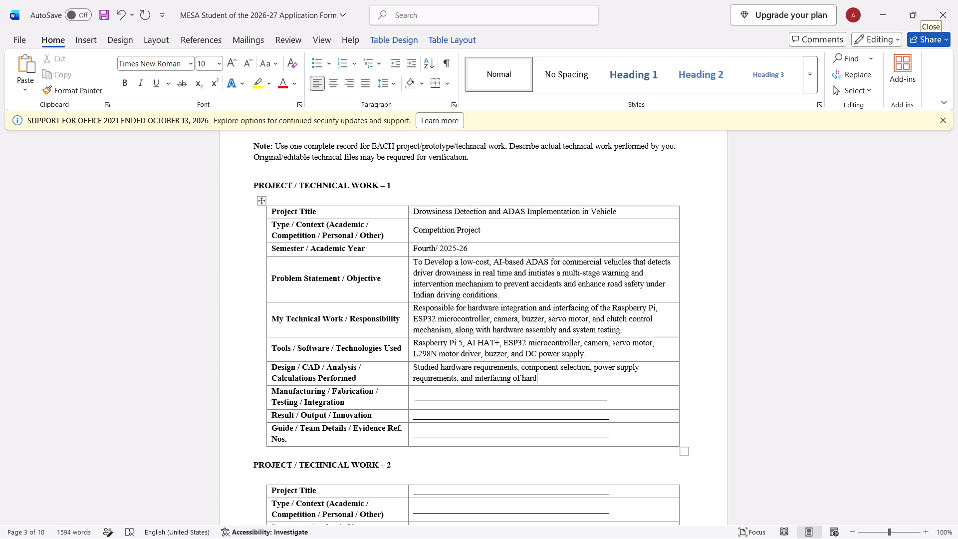
text(ware)
key(space)
text(compo)
text(nents)
key(period)
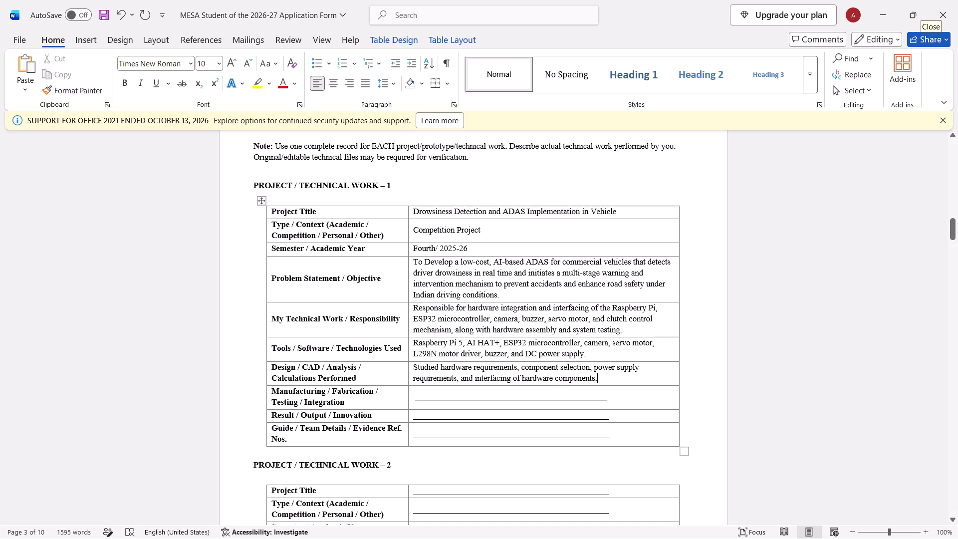
Replace the blank line in Project 1's Manufacturing / Fabrication / Testing / Integration row with "Assisted in hardware assembly,".
double_click(430, 398)
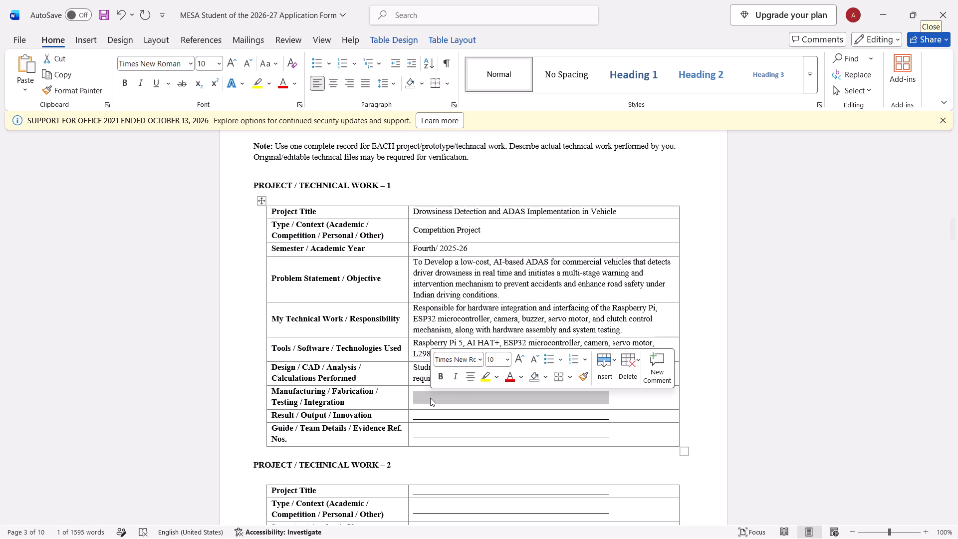
text(Assisting)
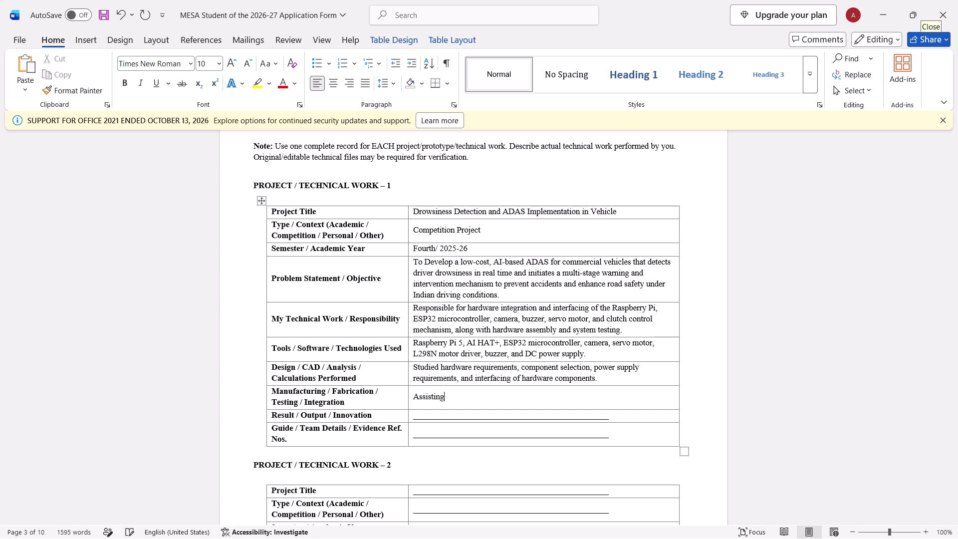
key(BackSpace)
key(BackSpace)
key(BackSpace)
text(ed)
key(space)
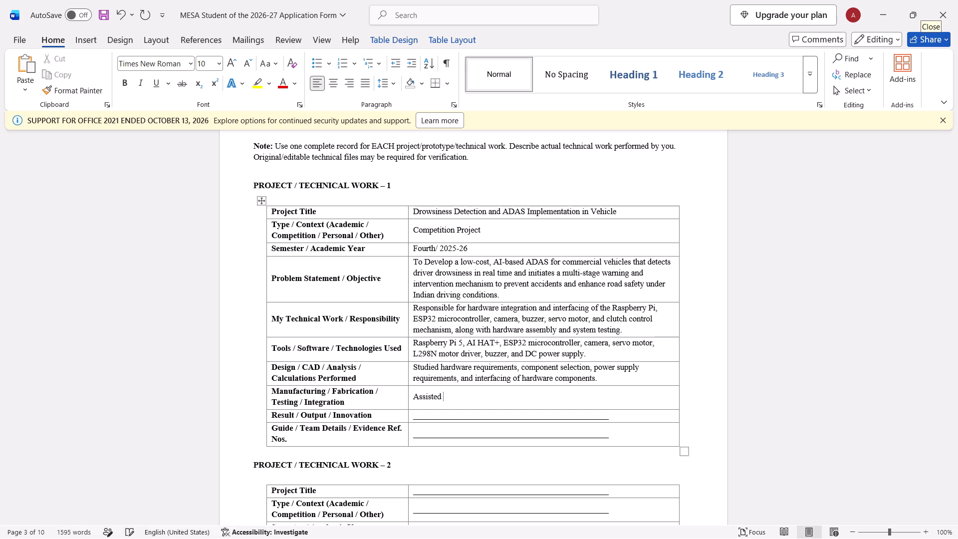
text(in hardware)
key(space)
text(asse)
text(mbly)
text(,)
key(space)
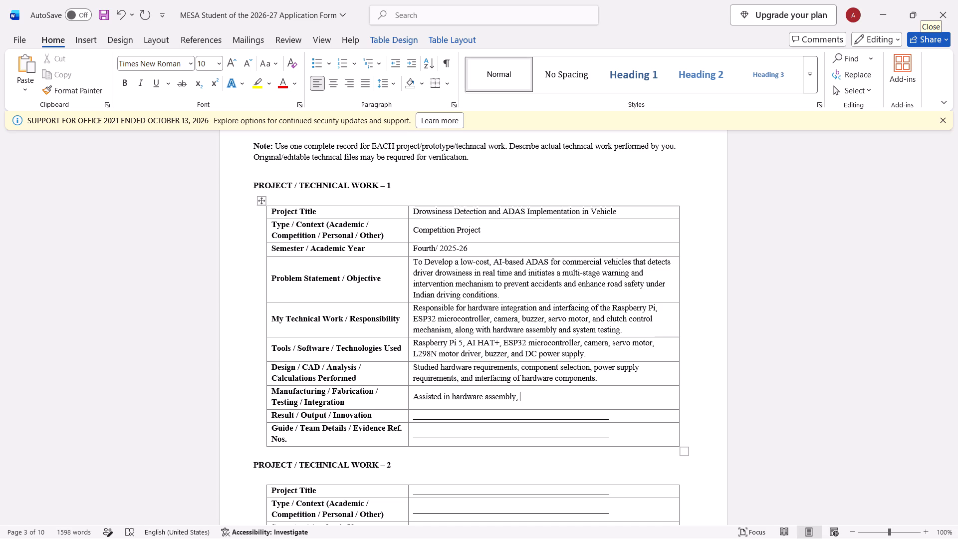
Continue the Manufacturing / Fabrication / Testing / Integration entry with "component interfacing, motor driver integration,".
text(components)
key(BackSpace)
key(space)
text(interfacing)
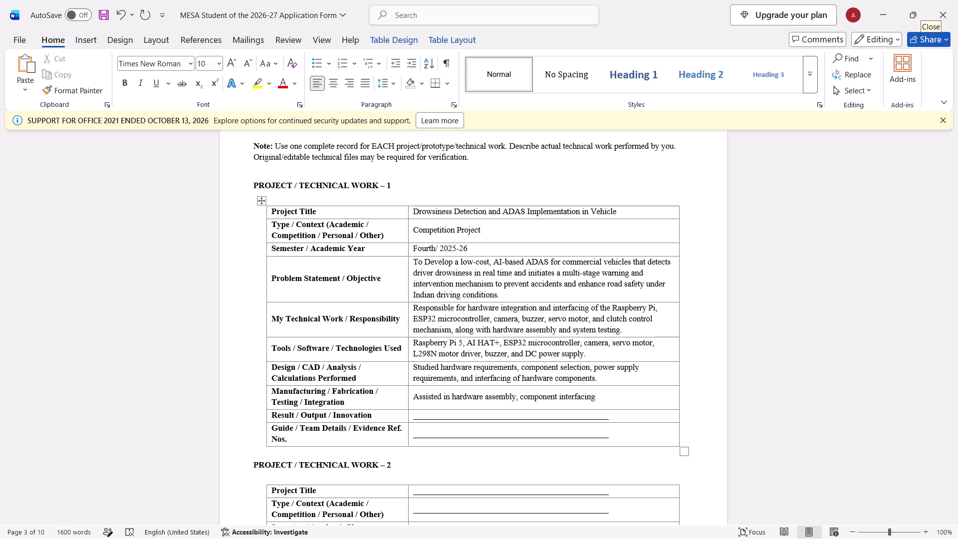
text(, motor)
key(space)
text(driver)
key(space)
text(integr)
text(ation)
key(comma)
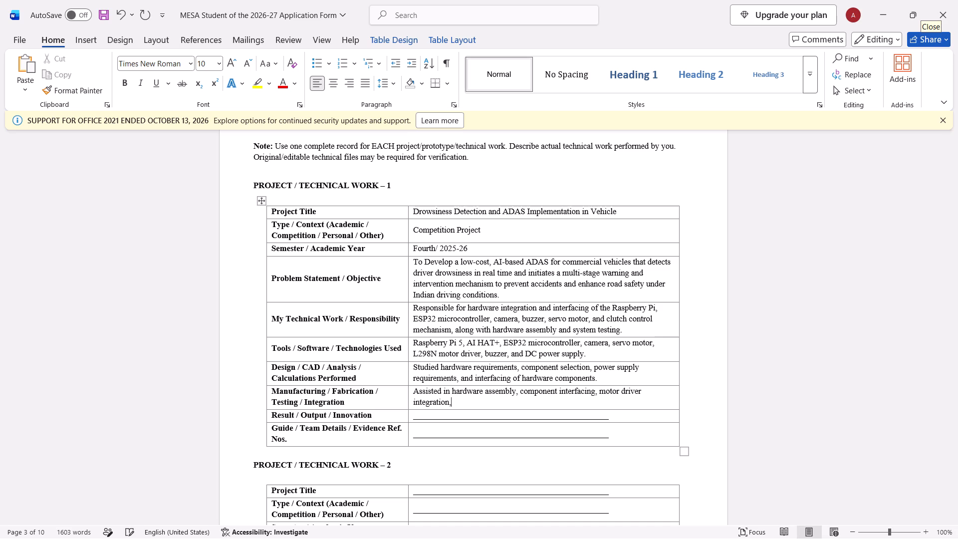
Add "brake-clutch actuation setup," to Project 1's Manufacturing / Fabrication / Testing / Integration entry.
key(space)
text(brake)
text(-clutch)
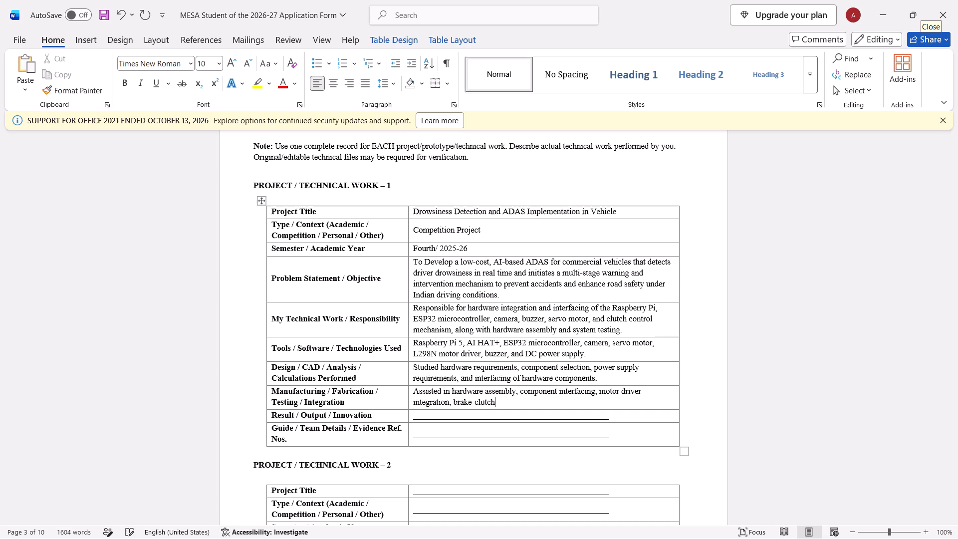
text(,)
key(space)
key(BackSpace)
key(BackSpace)
key(space)
text(actuation)
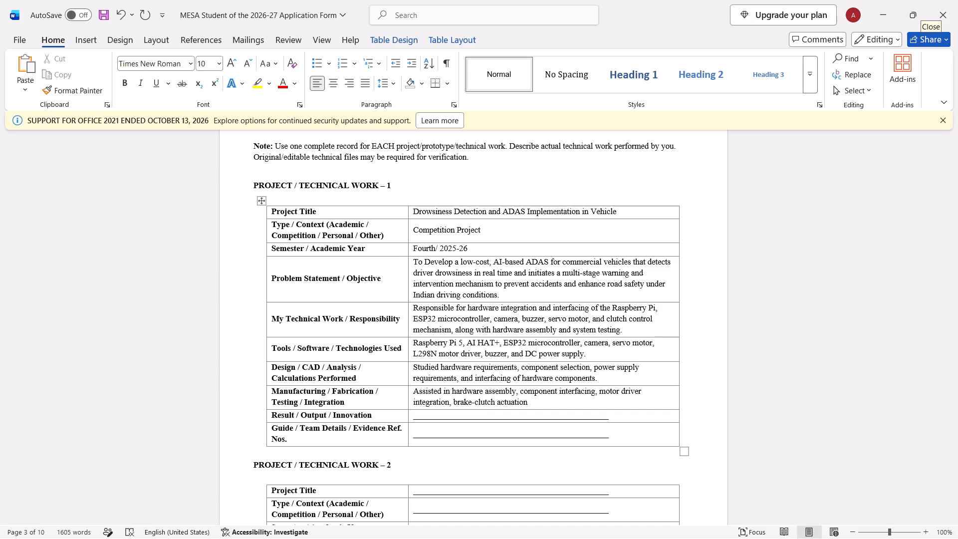
key(space)
text(setuo)
key(BackSpace)
key(p)
text(,)
key(space)
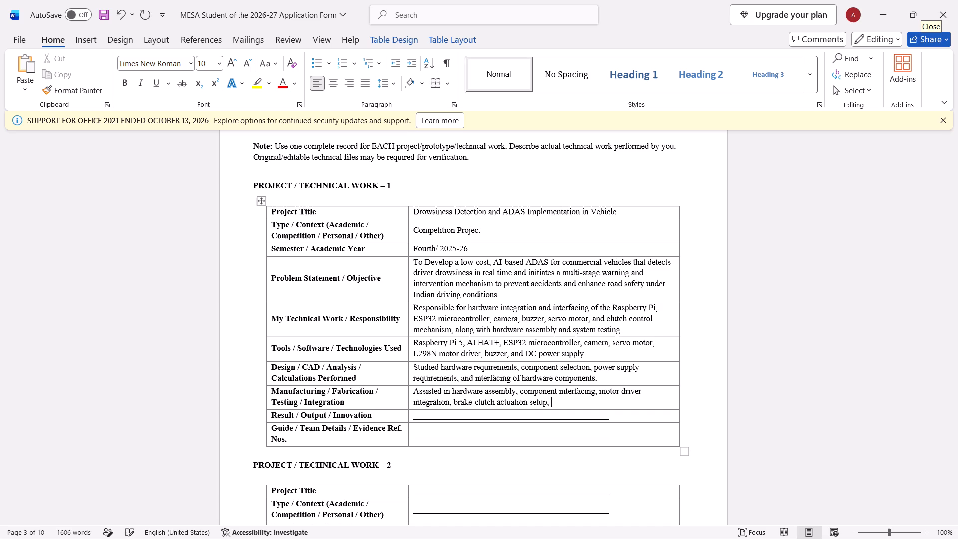
Finish the Manufacturing / Fabrication / Testing / Integration entry with "and system testing.".
text(and system)
key(space)
text(testing)
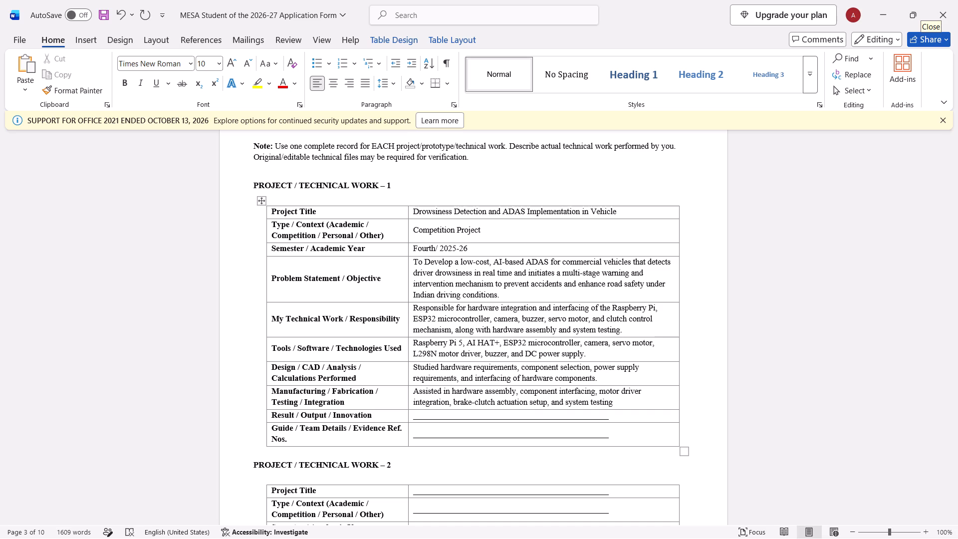
key(period)
Replace the blank line in Project 1's Result / Output / Innovation row with "Contributed to developing a low-cost ADAS prototype".
double_click(443, 415)
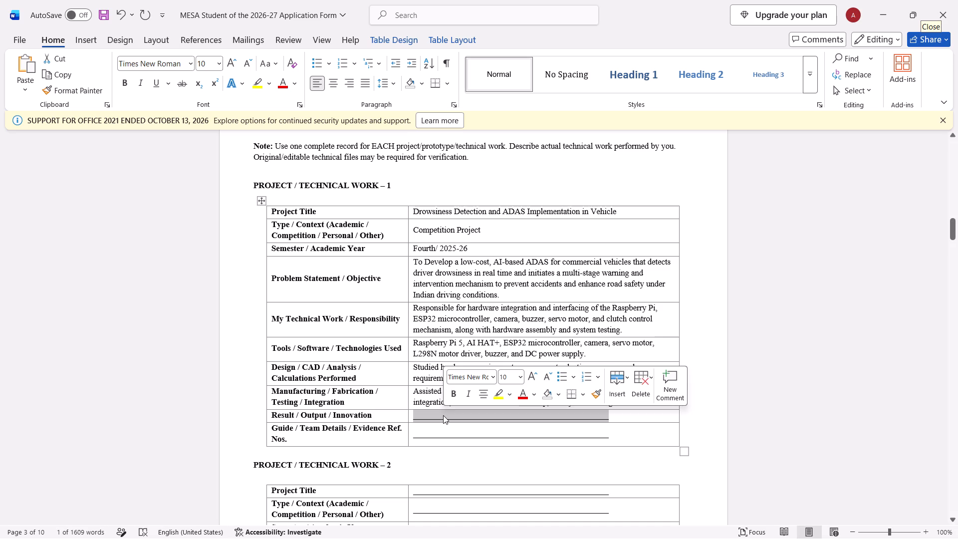
text(Contri)
text(buted to)
key(space)
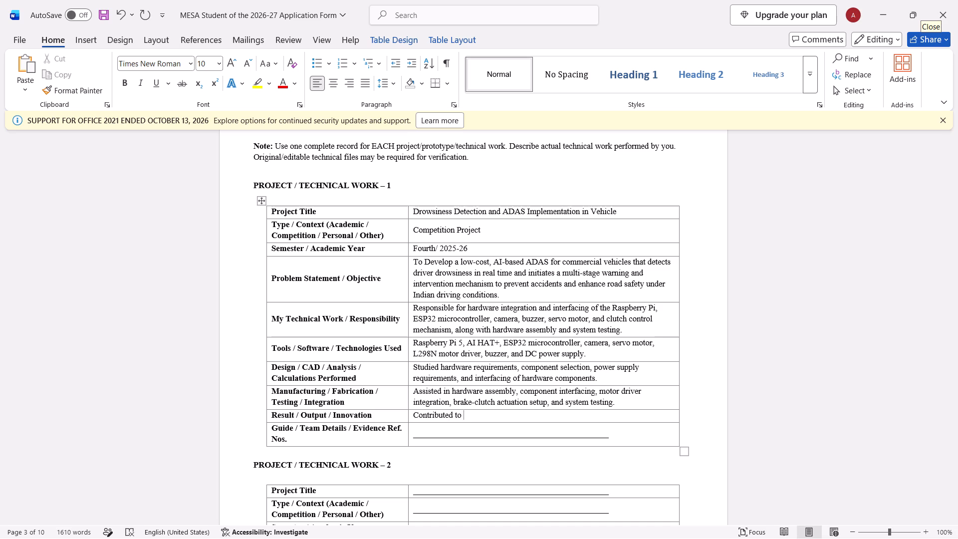
text(developing)
key(space)
text(a low)
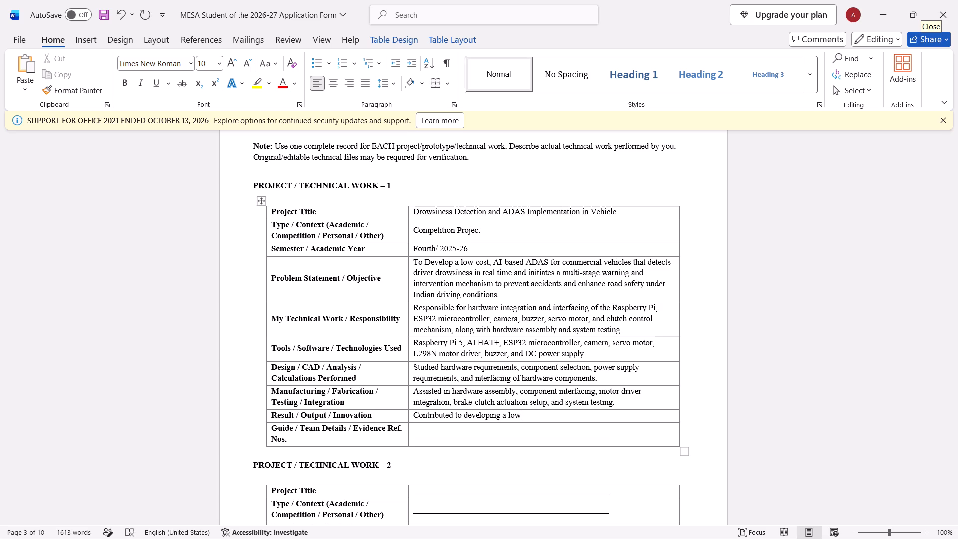
text(-cost)
key(space)
text(ADAS)
key(space)
text(prototype)
key(space)
Continue the Result / Output / Innovation entry with "integrating hardware components for driver drowsiness alerts".
text(integra)
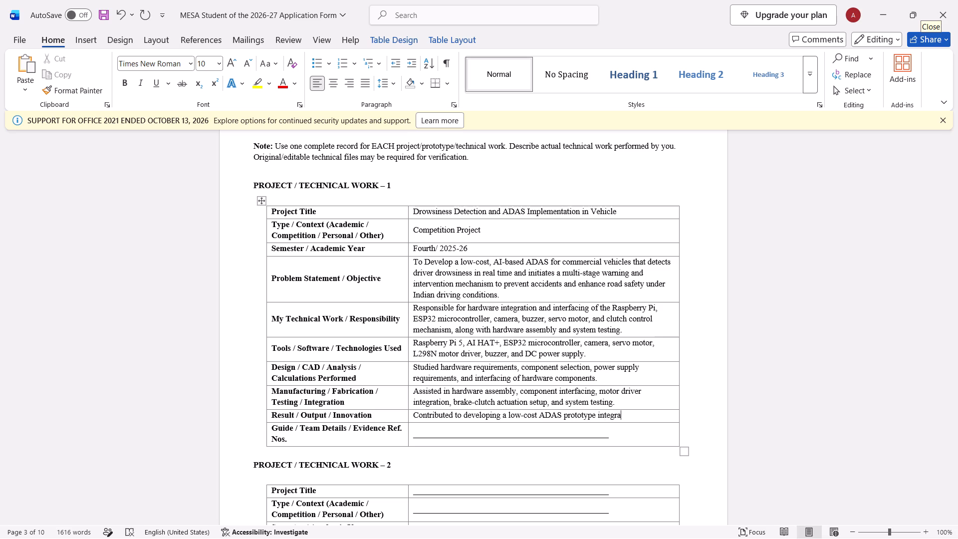
text(ting)
key(space)
text(hardware)
key(space)
text(components)
key(space)
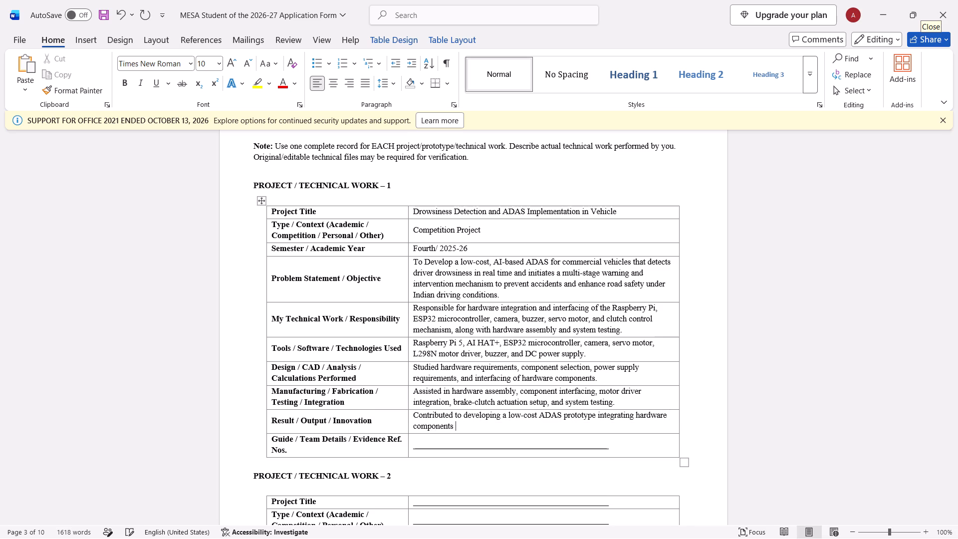
text(for)
key(space)
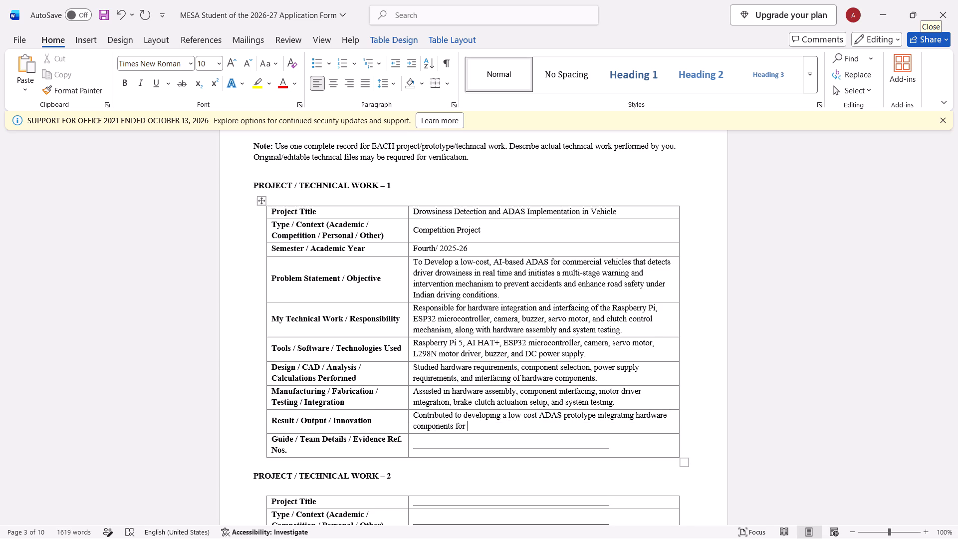
text(driver)
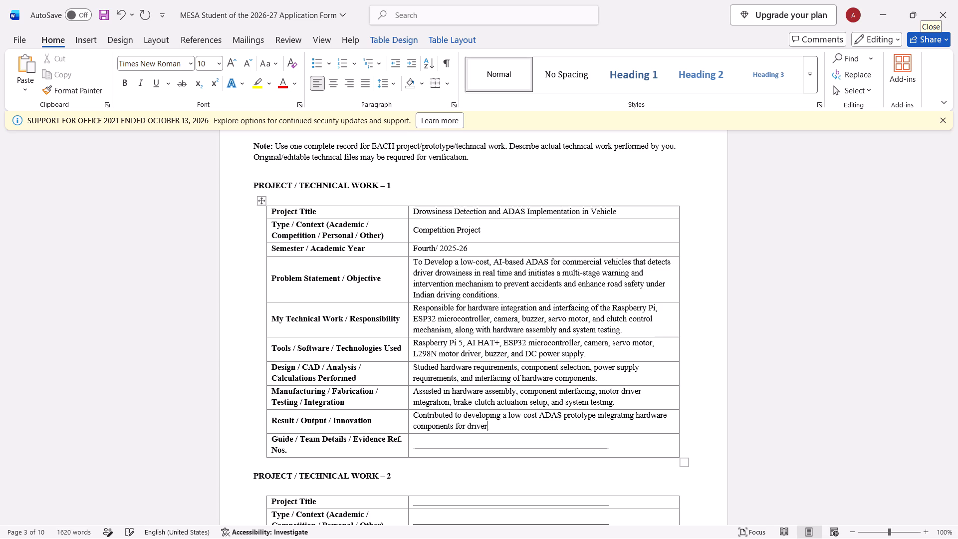
key(space)
text(drowsiness)
key(space)
text(alerts)
Finish Project 1's Result / Output / Innovation entry with "and vehicle safety intervention.".
key(space)
text(an d)
key(BackSpace)
key(d)
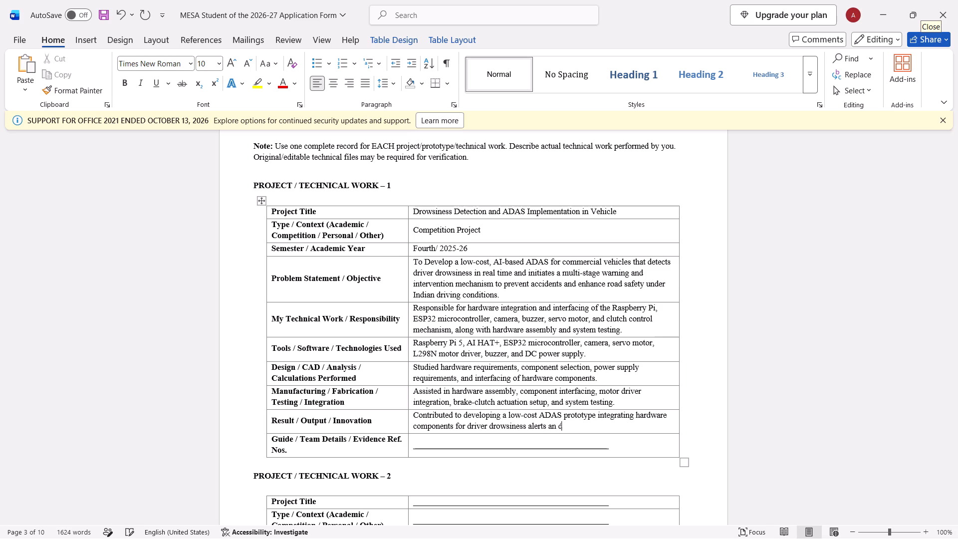
key(BackSpace)
key(BackSpace)
text(d vehicle)
key(space)
text(safet)
text(y)
key(space)
text(intervention)
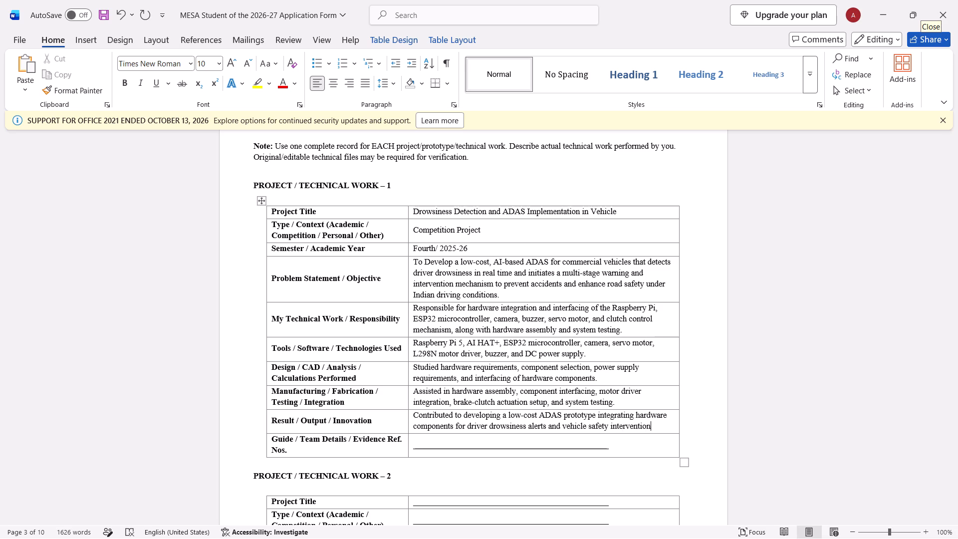
key(period)
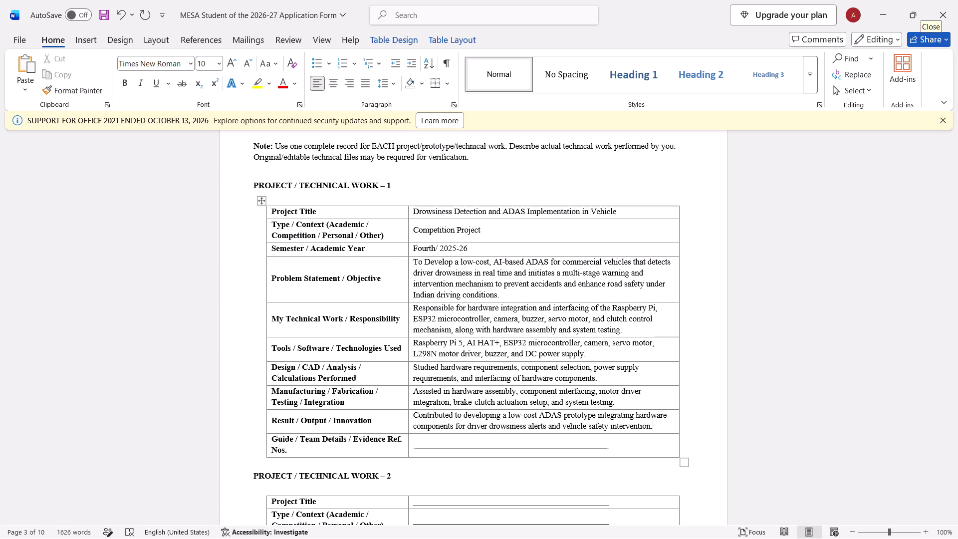
Replace the blank line in Project 1's Guide / Team Details / Evidence Ref. Nos. row with the guide's name, prefixed "Prof.".
double_click(441, 449)
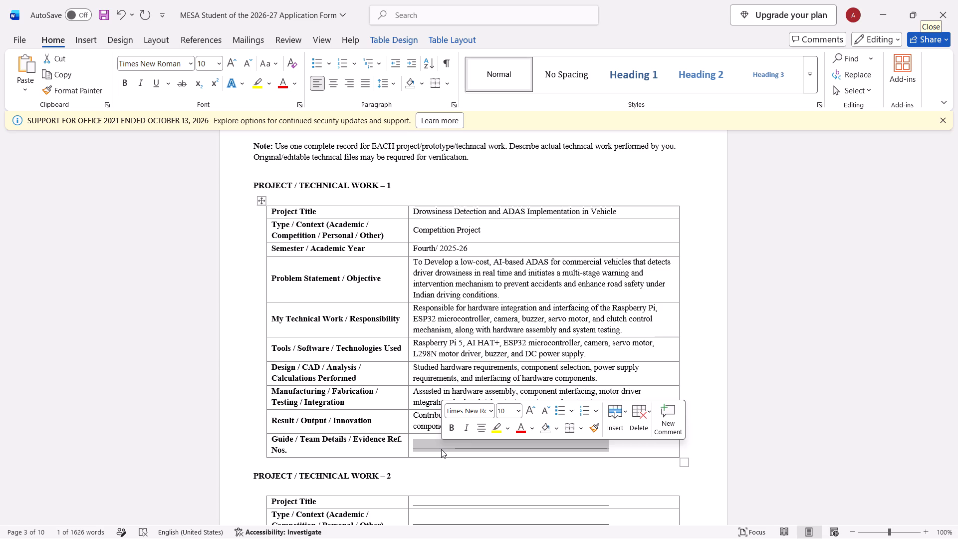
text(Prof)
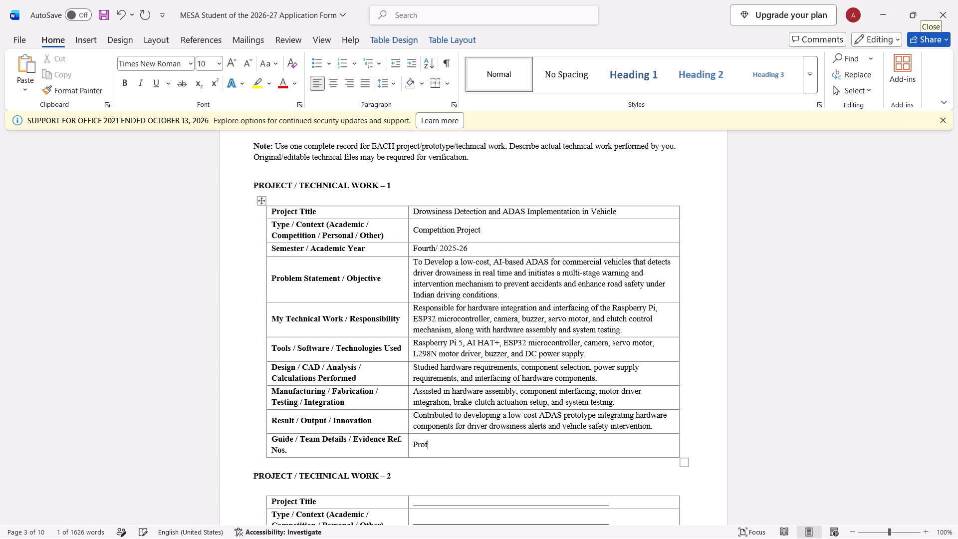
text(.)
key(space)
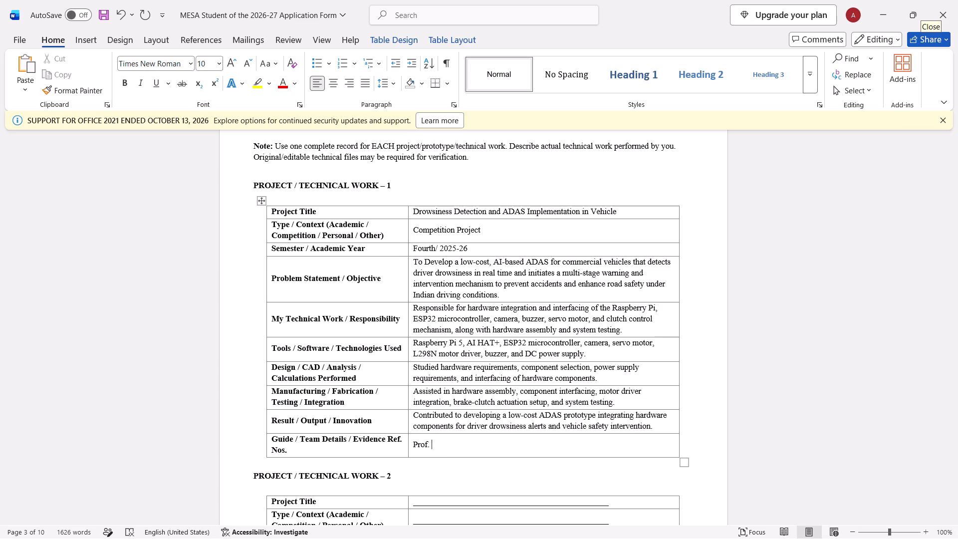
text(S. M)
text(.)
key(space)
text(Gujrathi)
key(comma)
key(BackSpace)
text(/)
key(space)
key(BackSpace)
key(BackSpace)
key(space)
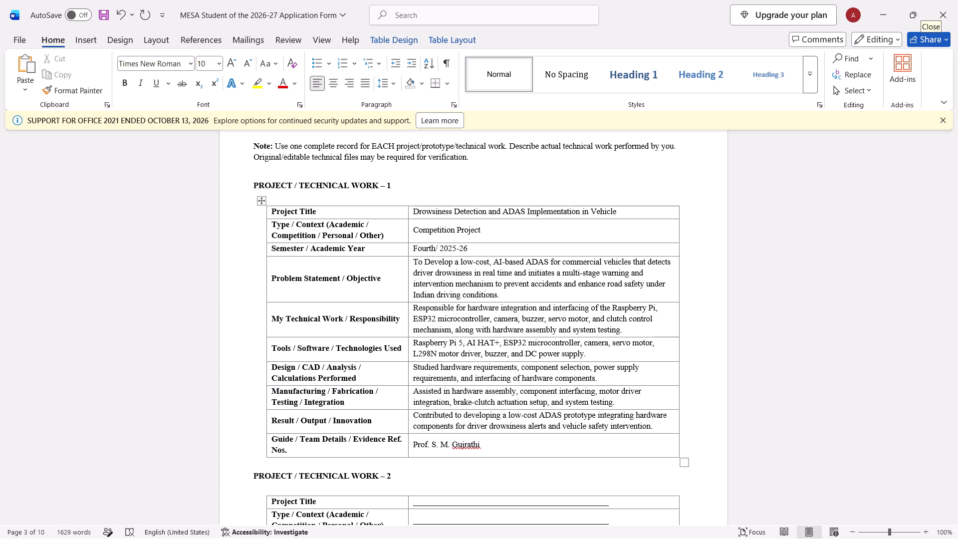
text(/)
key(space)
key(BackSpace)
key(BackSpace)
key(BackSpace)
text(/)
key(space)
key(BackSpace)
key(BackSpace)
Add a spaced slash and "Team AutoTech," after the guide's name in Project 1's Guide / Team Details / Evidence Ref. Nos. row.
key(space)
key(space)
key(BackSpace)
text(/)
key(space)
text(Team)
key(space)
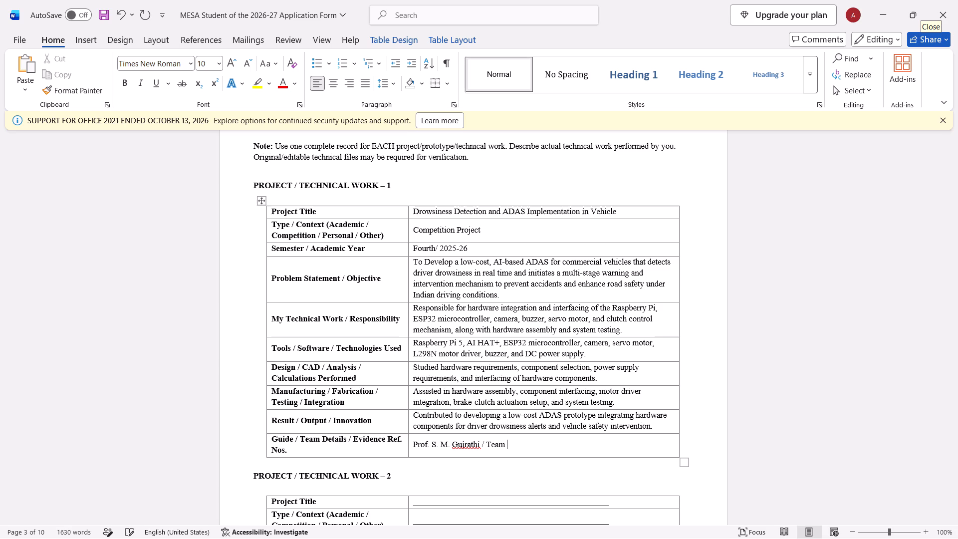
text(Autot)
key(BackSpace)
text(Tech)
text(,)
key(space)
Complete the team name as "AutoTech," followed by a space in Project 1's Guide / Team Details / Evidence Ref. Nos. row.
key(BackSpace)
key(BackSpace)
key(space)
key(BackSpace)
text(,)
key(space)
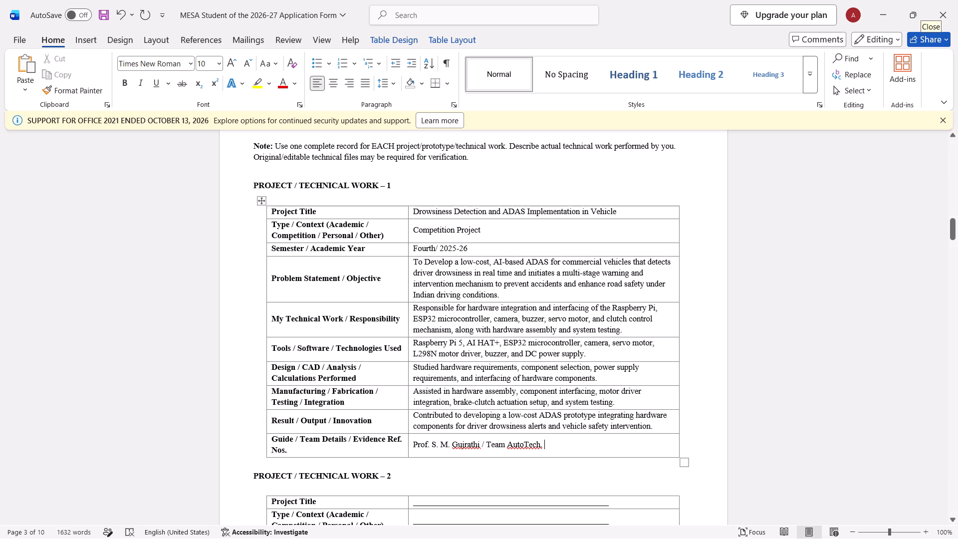
Save the application form document.
click(105, 15)
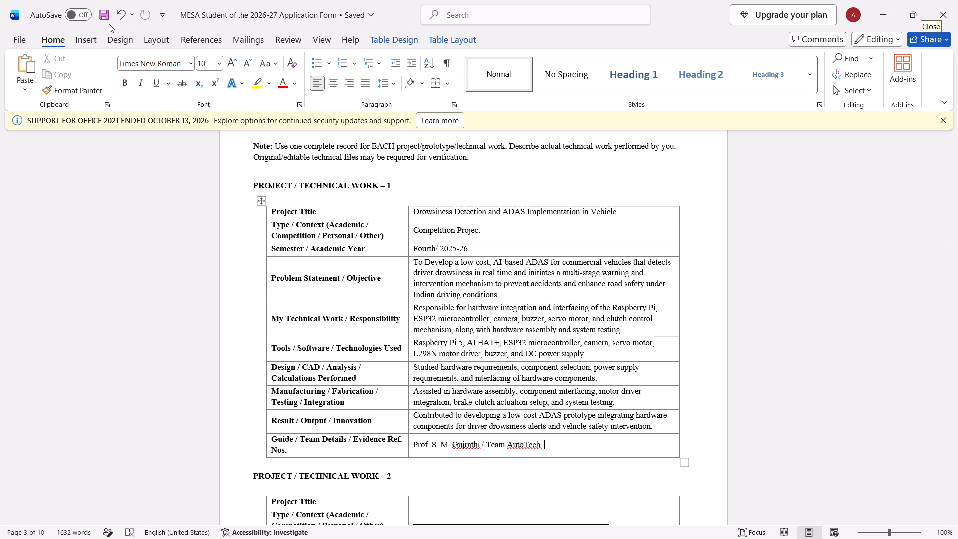
click(107, 22)
Switch from the application form to the "Student of Year MESA 2026-27 (1)" document.
key(alt+Tab)
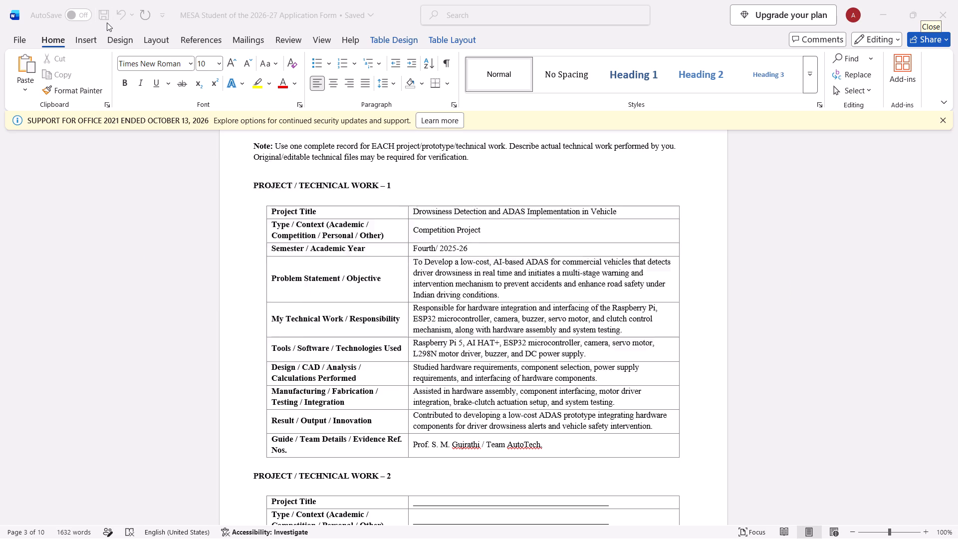
key(alt+Tab)
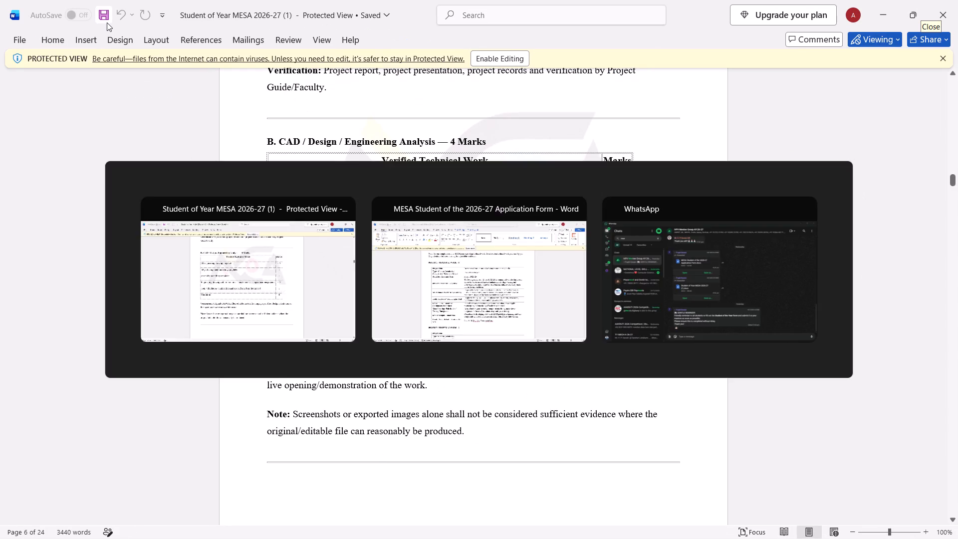
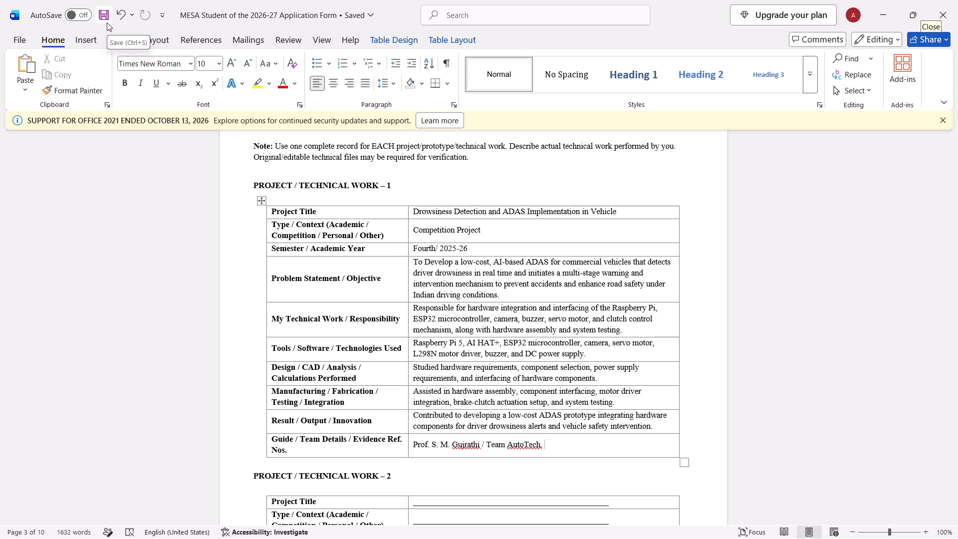
Replace the blank line in Project 2's Guide / Team Details / Evidence Ref. Nos. row with the guide's initial and surname, prefixed "Prof.".
scroll(107, 22, down, 2)
scroll(151, 158, down, 1)
scroll(356, 184, down, 1)
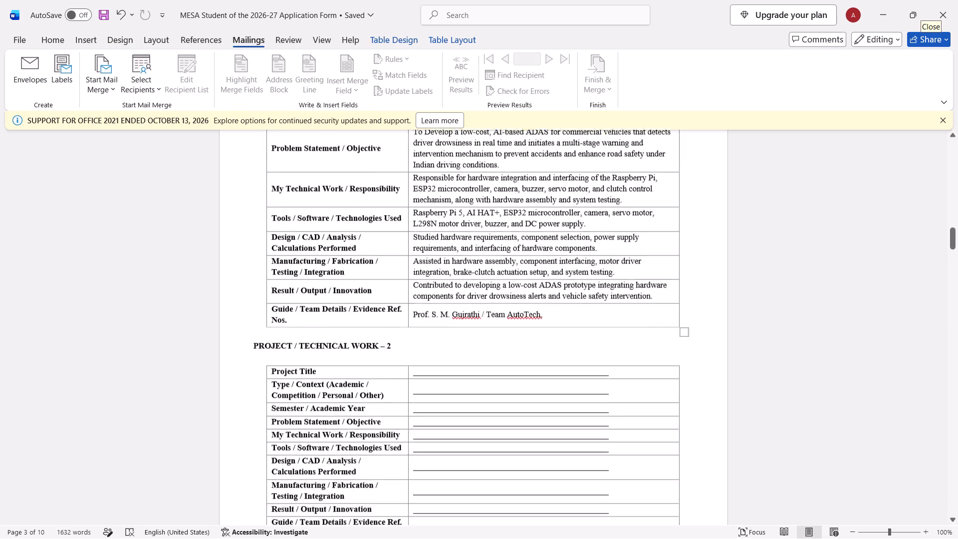
scroll(356, 184, down, 1)
double_click(462, 304)
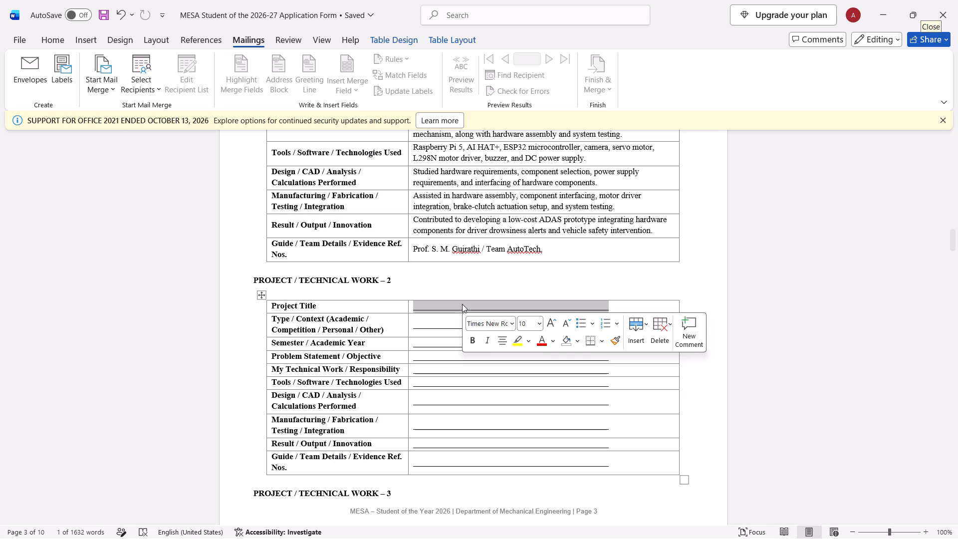
double_click(443, 469)
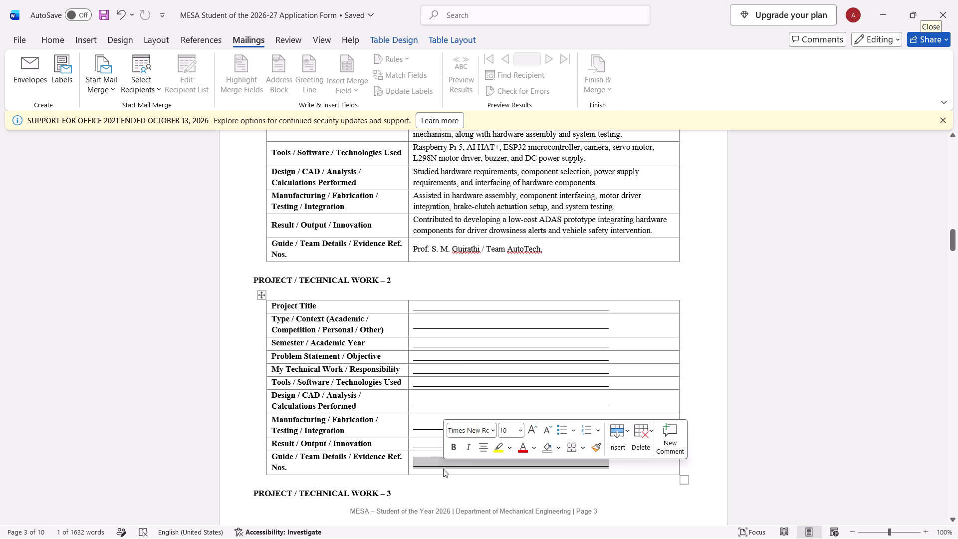
key(shift+p)
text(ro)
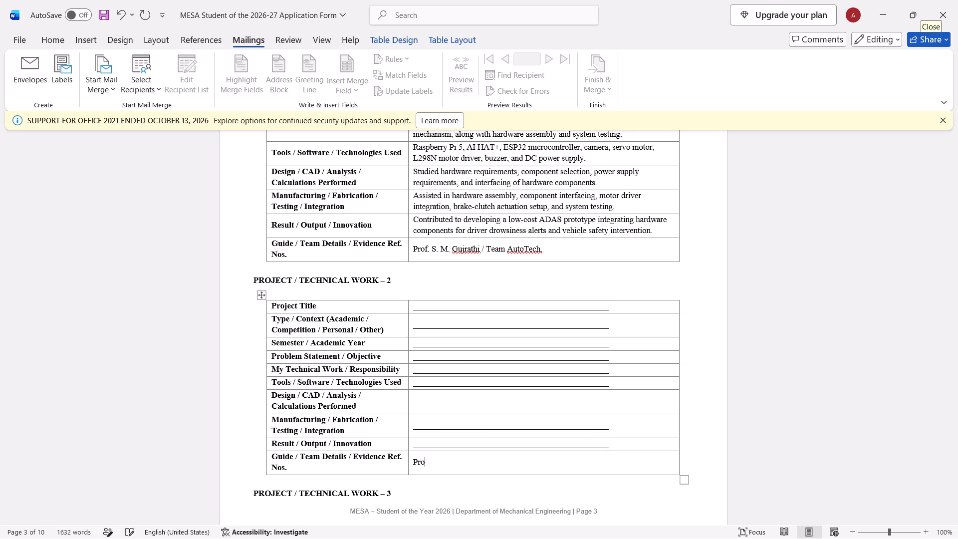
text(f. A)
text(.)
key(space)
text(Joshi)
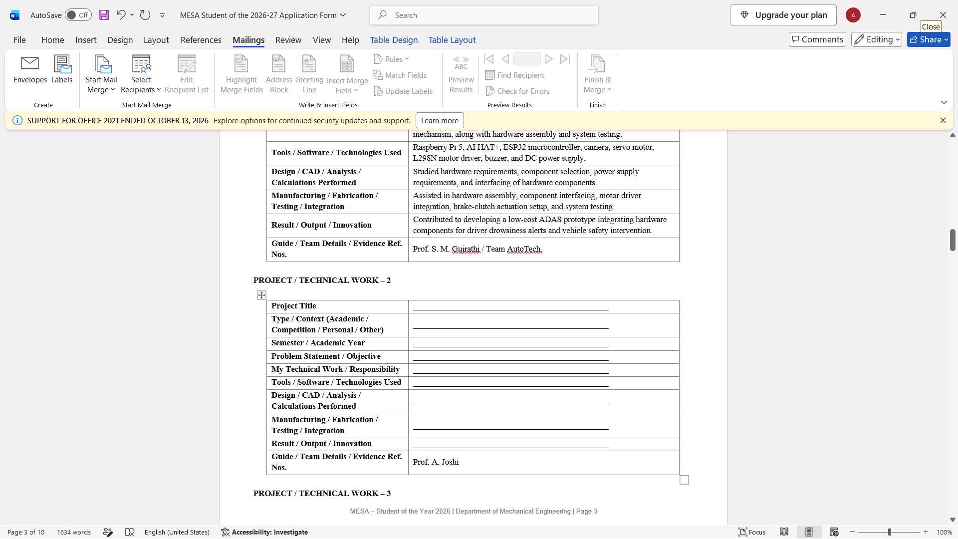
Add a spaced slash and the word "Team" after the guide's name in Project 2's Guide / Team Details / Evidence Ref. Nos. row.
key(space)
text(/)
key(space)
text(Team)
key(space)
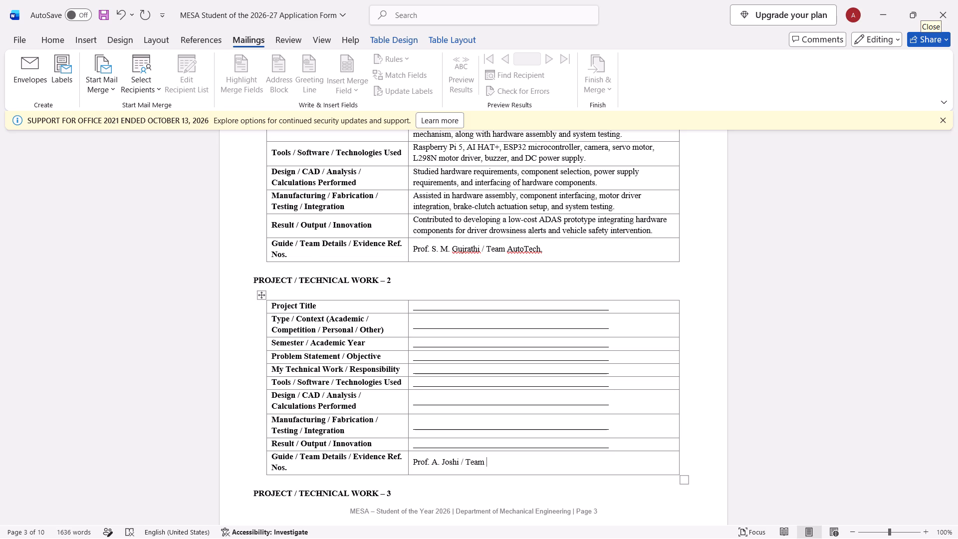
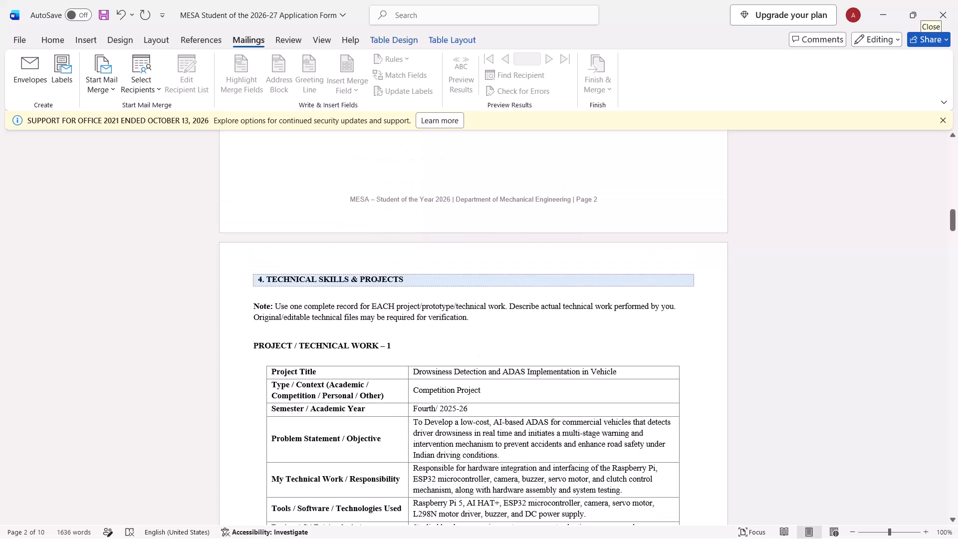
Review the completed Project / Technical Work – 1 record against the partly filled Project / Technical Work – 2 record.
scroll(472, 462, right, 1)
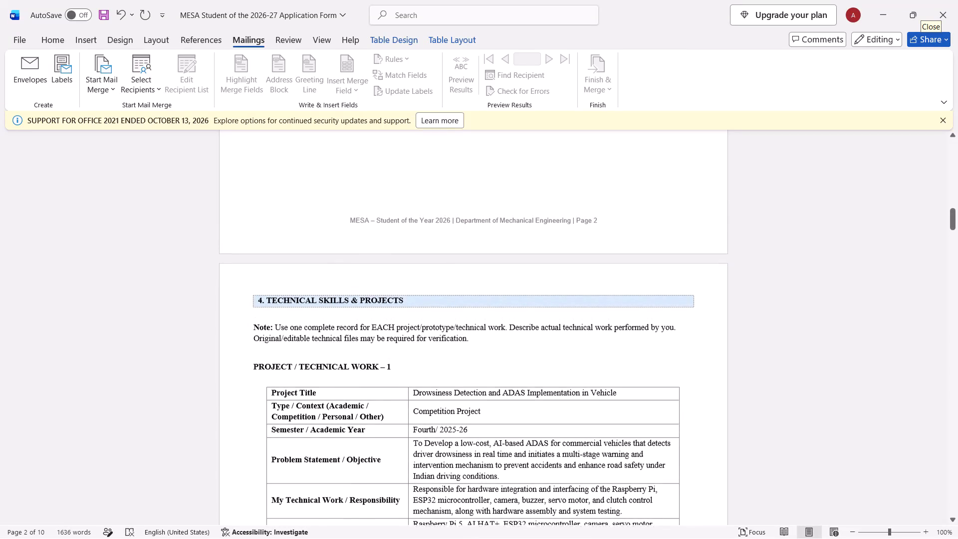
scroll(472, 462, right, 1)
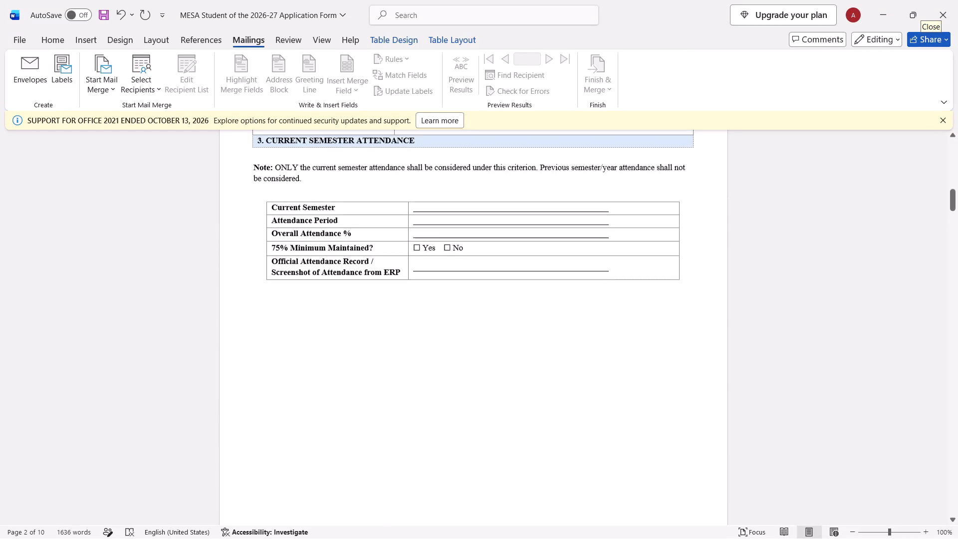
scroll(472, 462, right, 1)
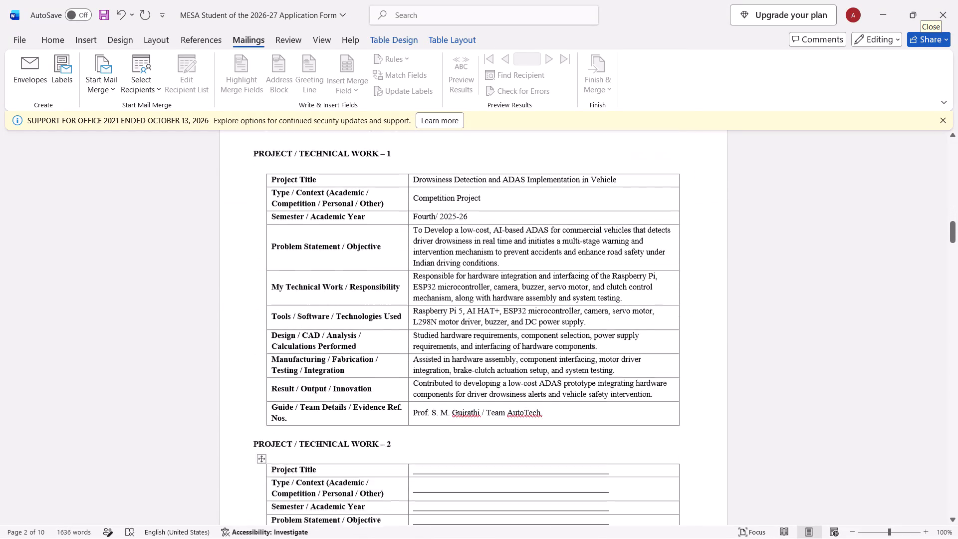
scroll(472, 462, right, 1)
scroll(472, 462, down, 1)
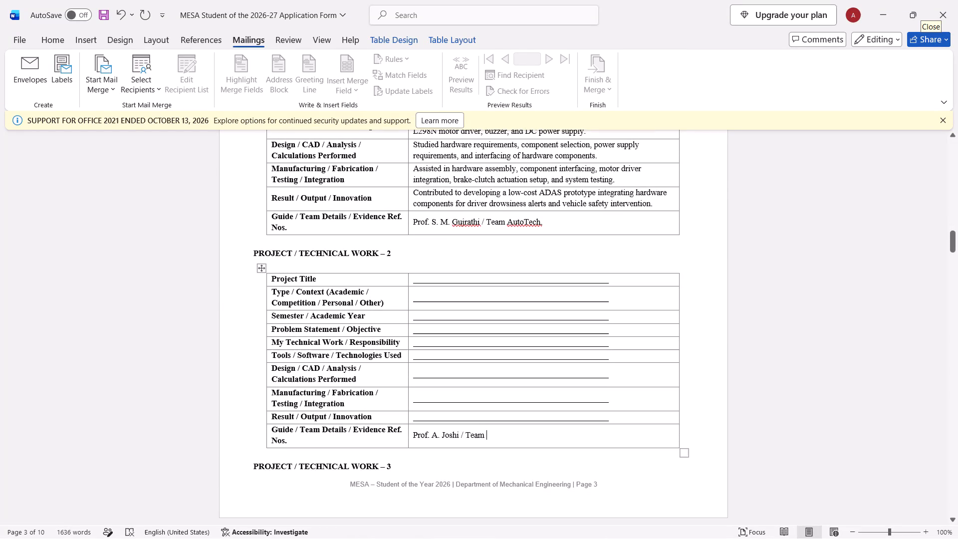
scroll(472, 462, down, 1)
scroll(485, 347, right, 1)
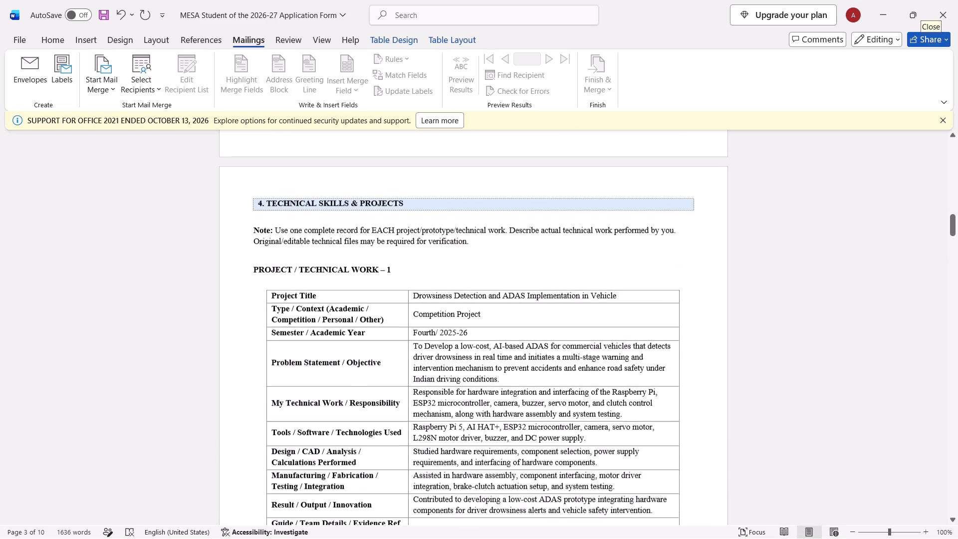
scroll(485, 347, right, 1)
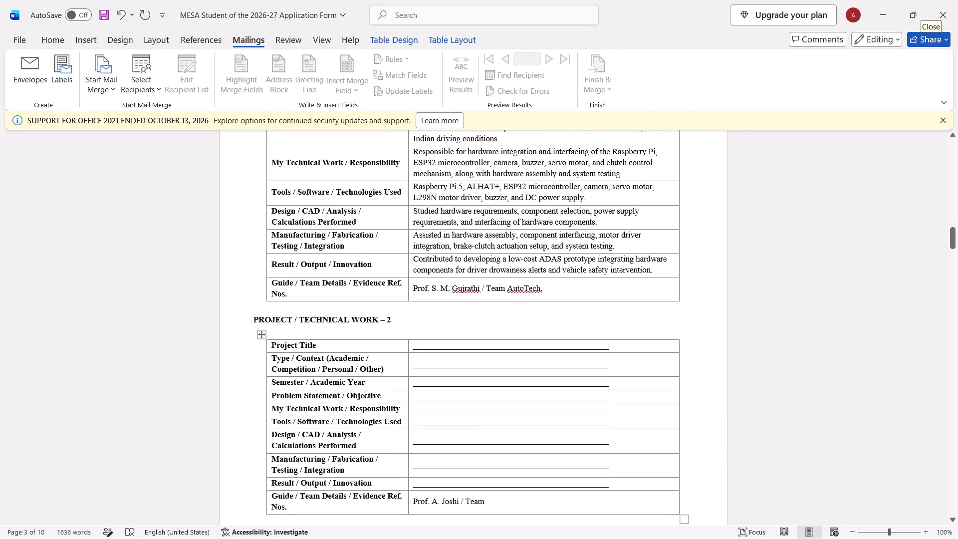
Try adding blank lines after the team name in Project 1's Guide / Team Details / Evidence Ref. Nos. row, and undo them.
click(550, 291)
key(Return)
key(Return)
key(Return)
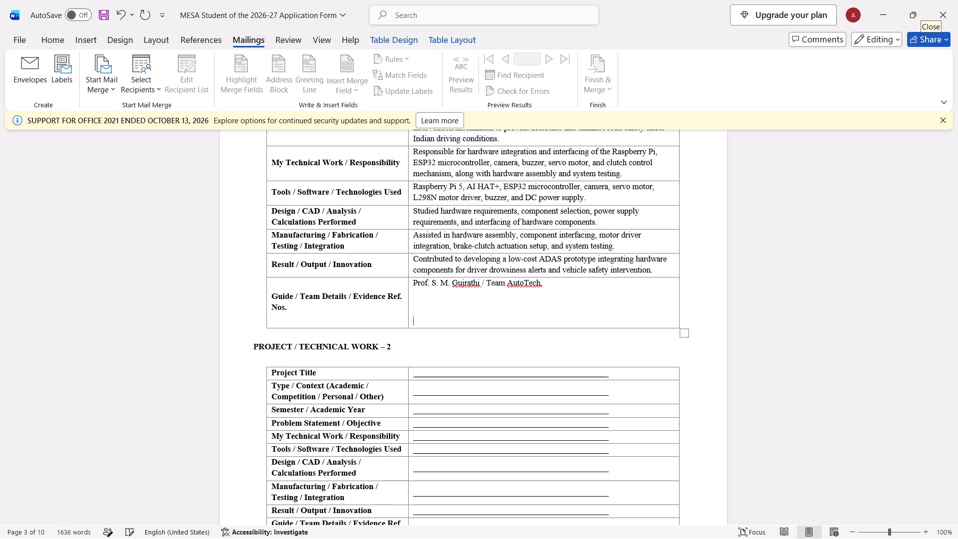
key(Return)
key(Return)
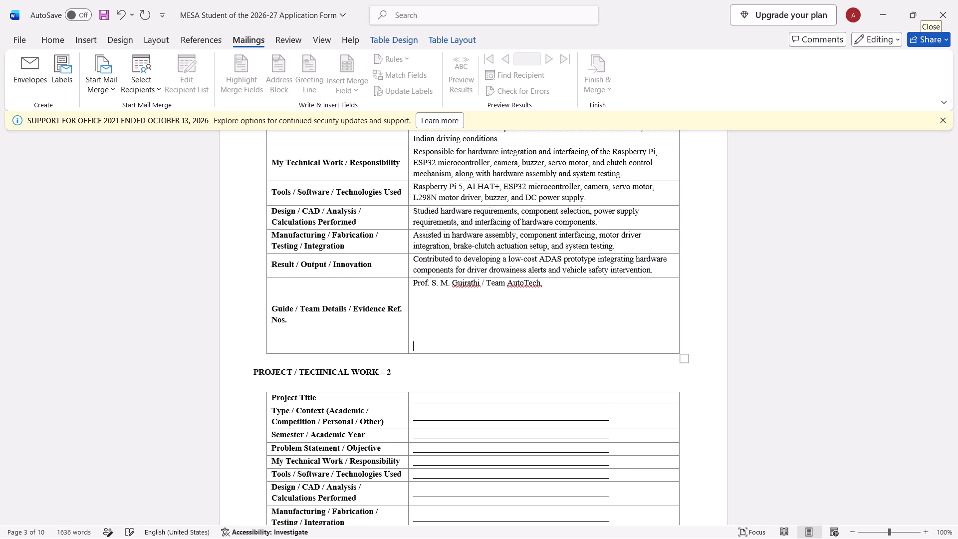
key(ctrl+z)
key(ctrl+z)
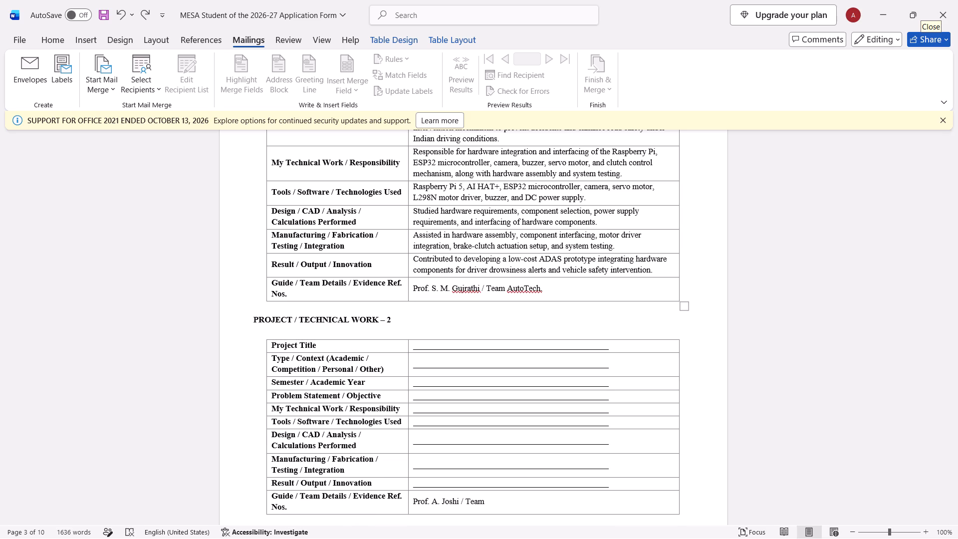
Insert an empty row below the Guide / Team Details / Evidence Ref. Nos. row in Project 1's table and place the cursor in its answer cell.
click(262, 300)
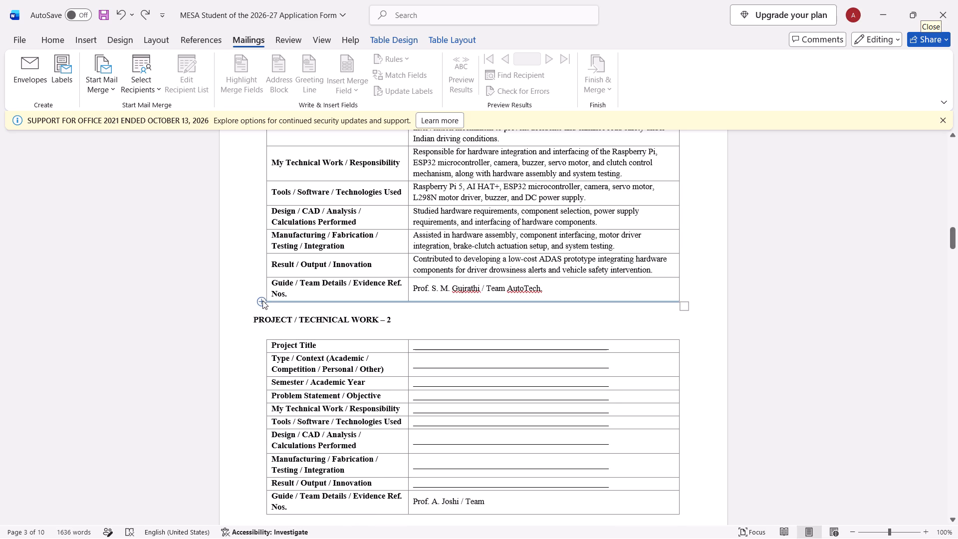
click(480, 308)
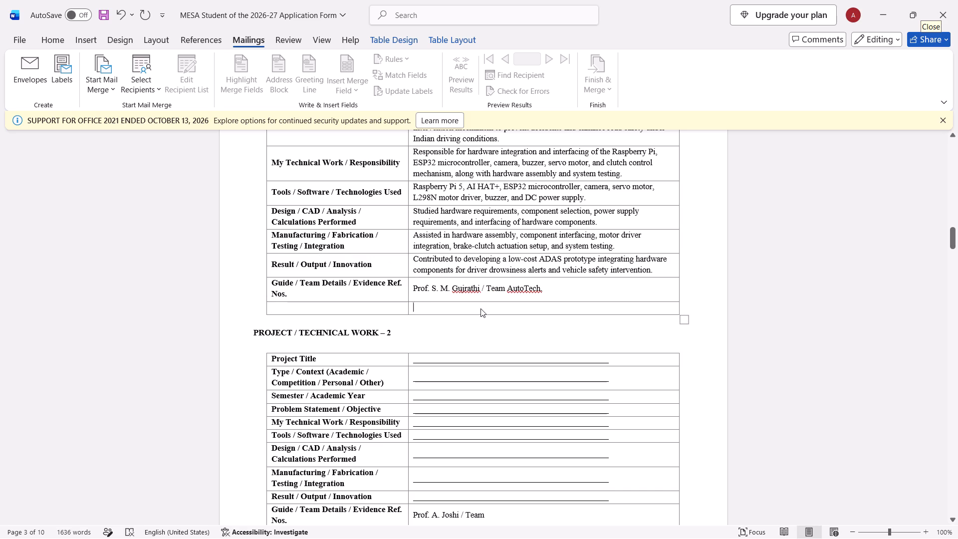
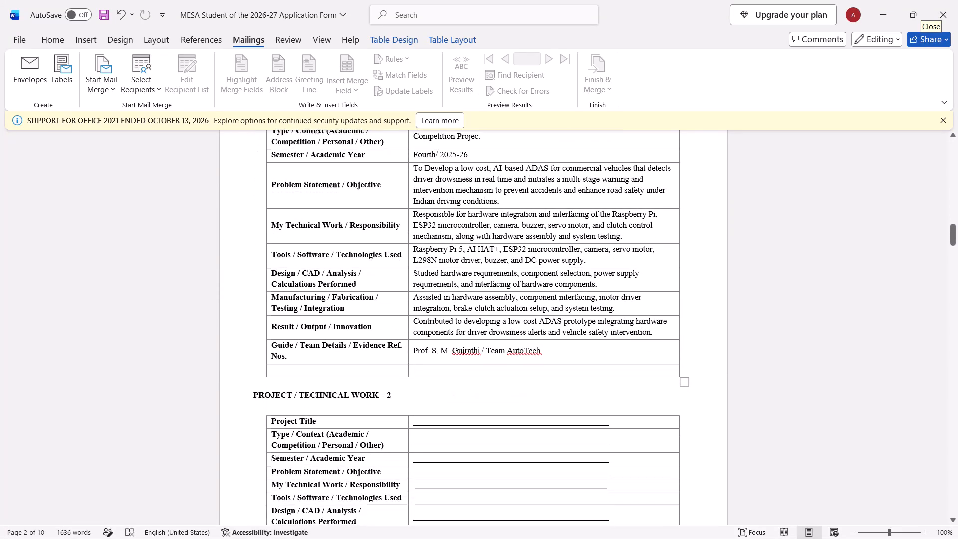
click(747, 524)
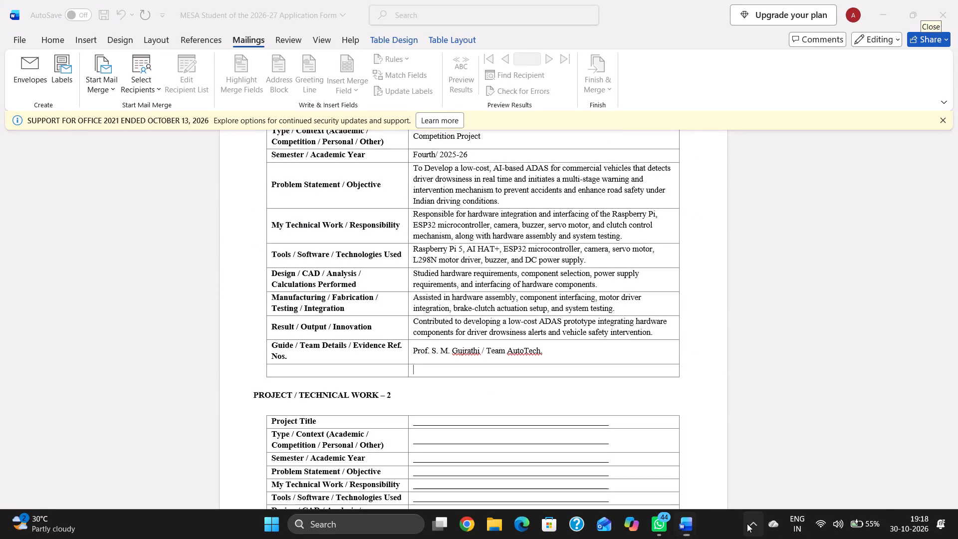
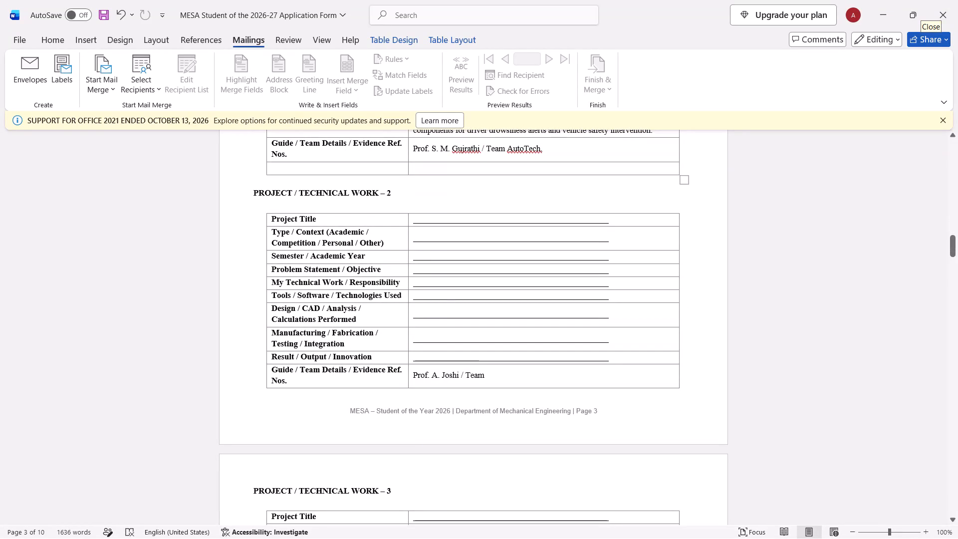
Select the blank placeholder line in the Project Title row of the Project / Technical Work – 2 table.
double_click(564, 220)
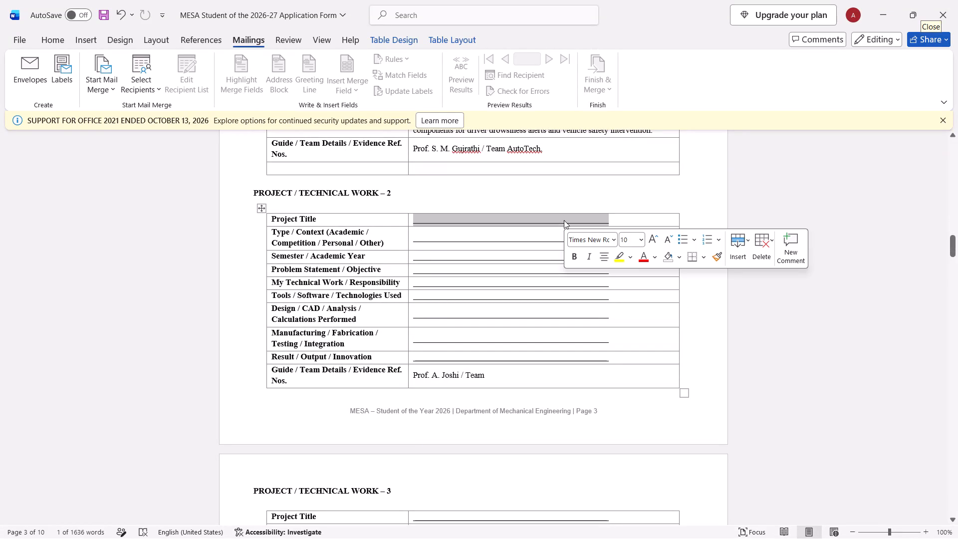
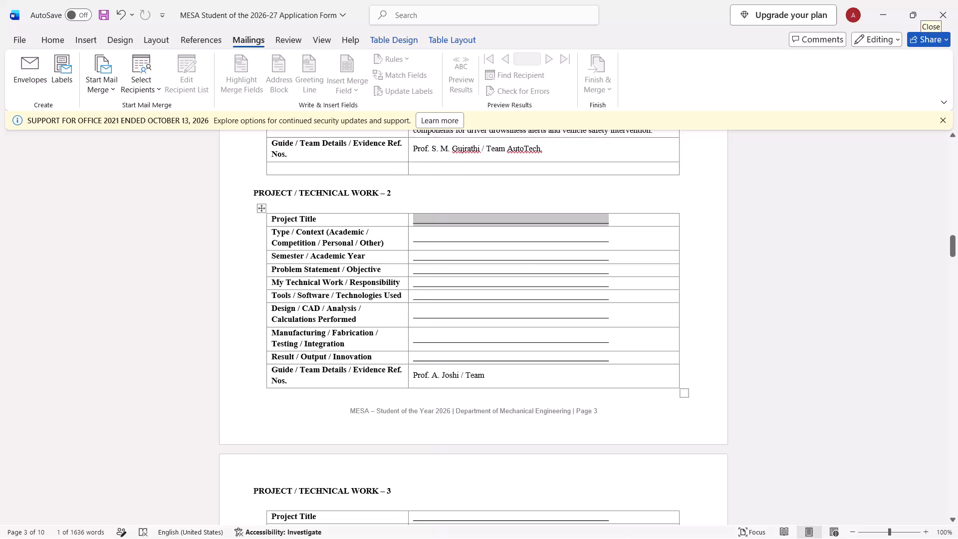
Paste the copied title over the Project 2 title placeholder and correct it to read "Hydraulic brake with Sensor based Monitoring System".
key(ctrl+v)
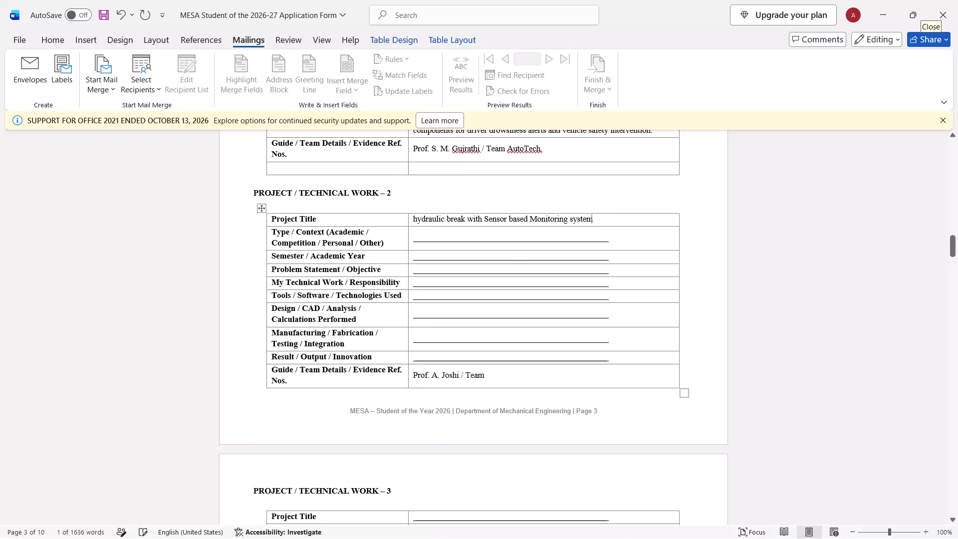
click(572, 220)
key(BackSpace)
key(shift+s)
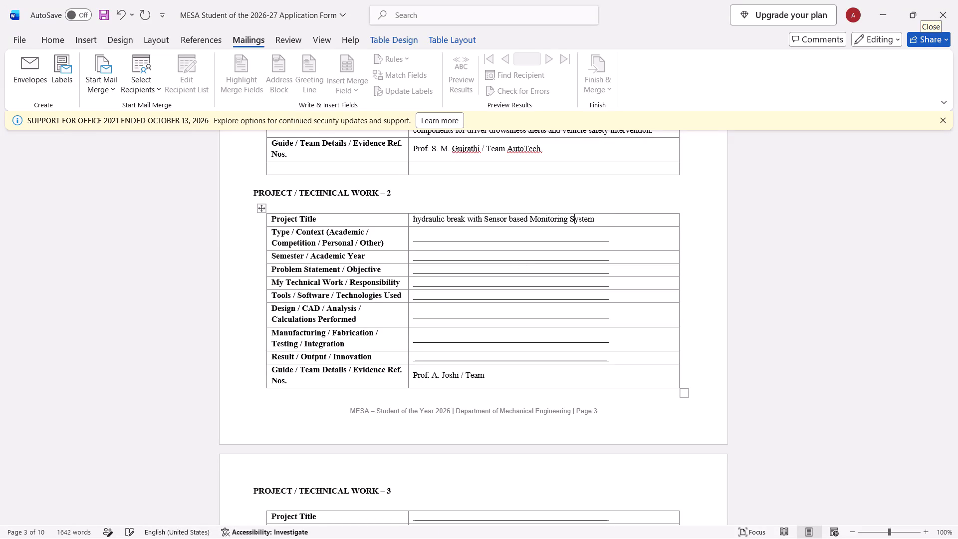
click(458, 219)
key(BackSpace)
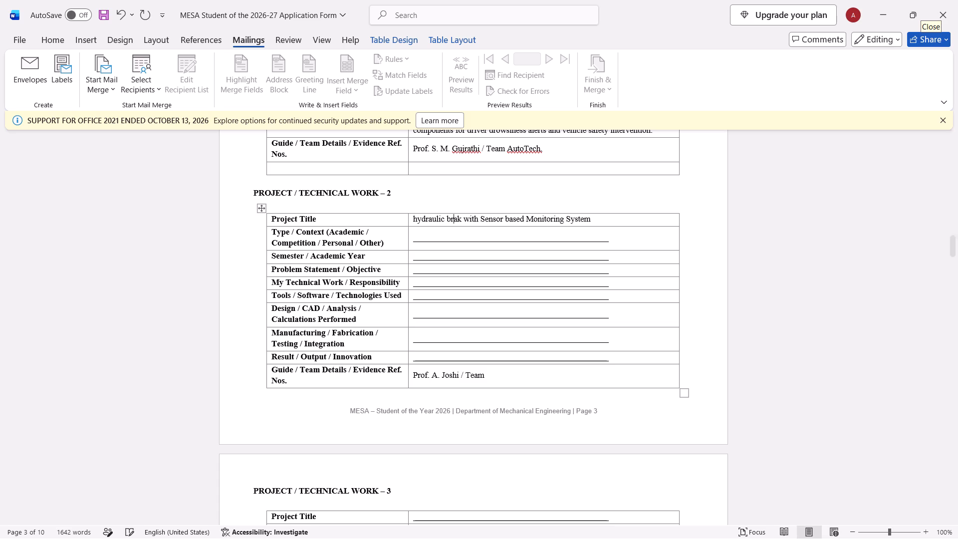
key(Right)
key(Right)
key(e)
click(418, 220)
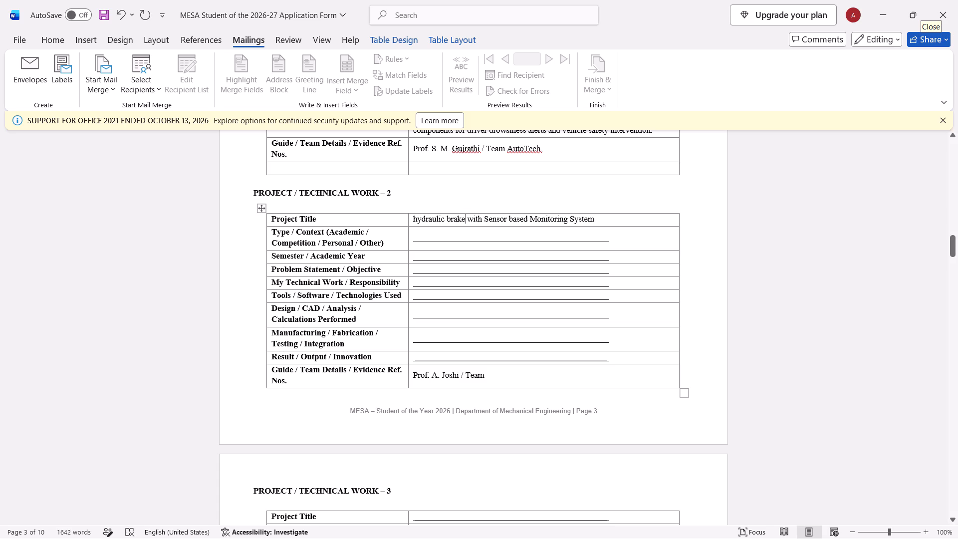
key(BackSpace)
key(shift+h)
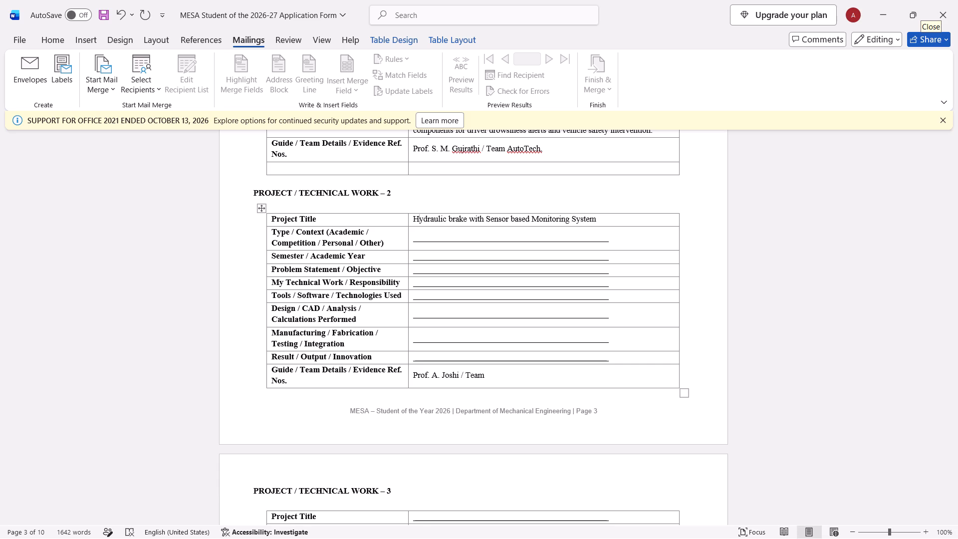
Select the blank placeholder line in the Type / Context row of the Project / Technical Work – 2 table.
double_click(488, 238)
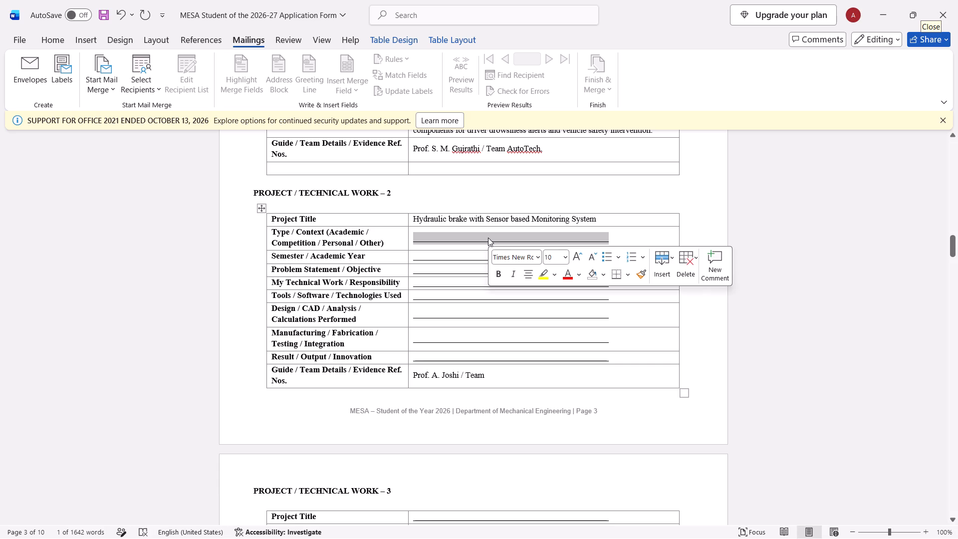